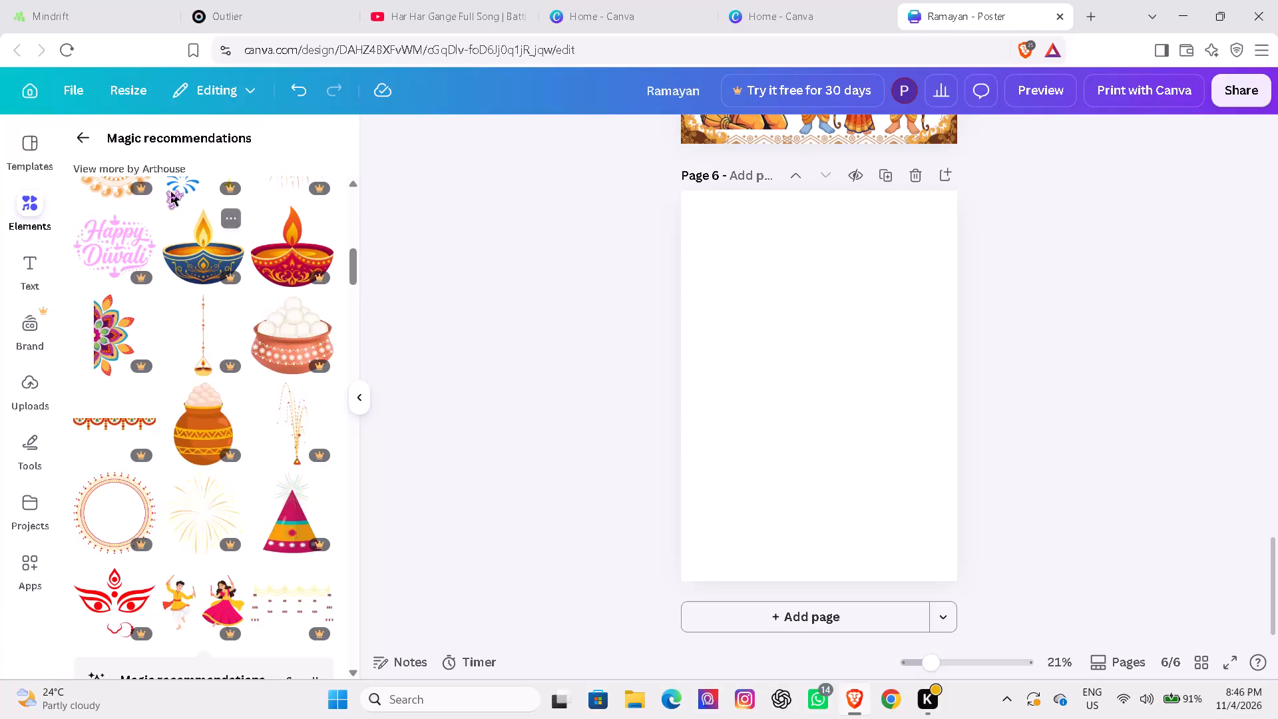
Search the graphics elements for "tent" and browse the results.
left_click(35, 207)
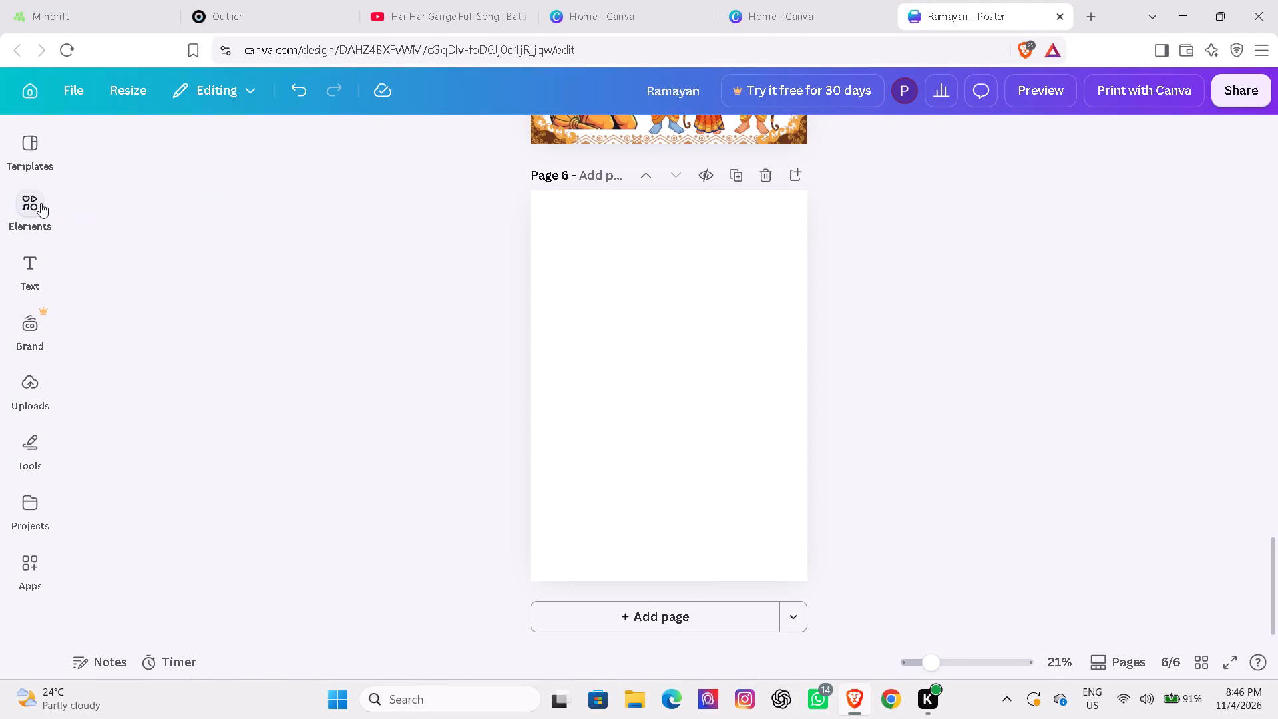
left_click(41, 203)
left_click(95, 138)
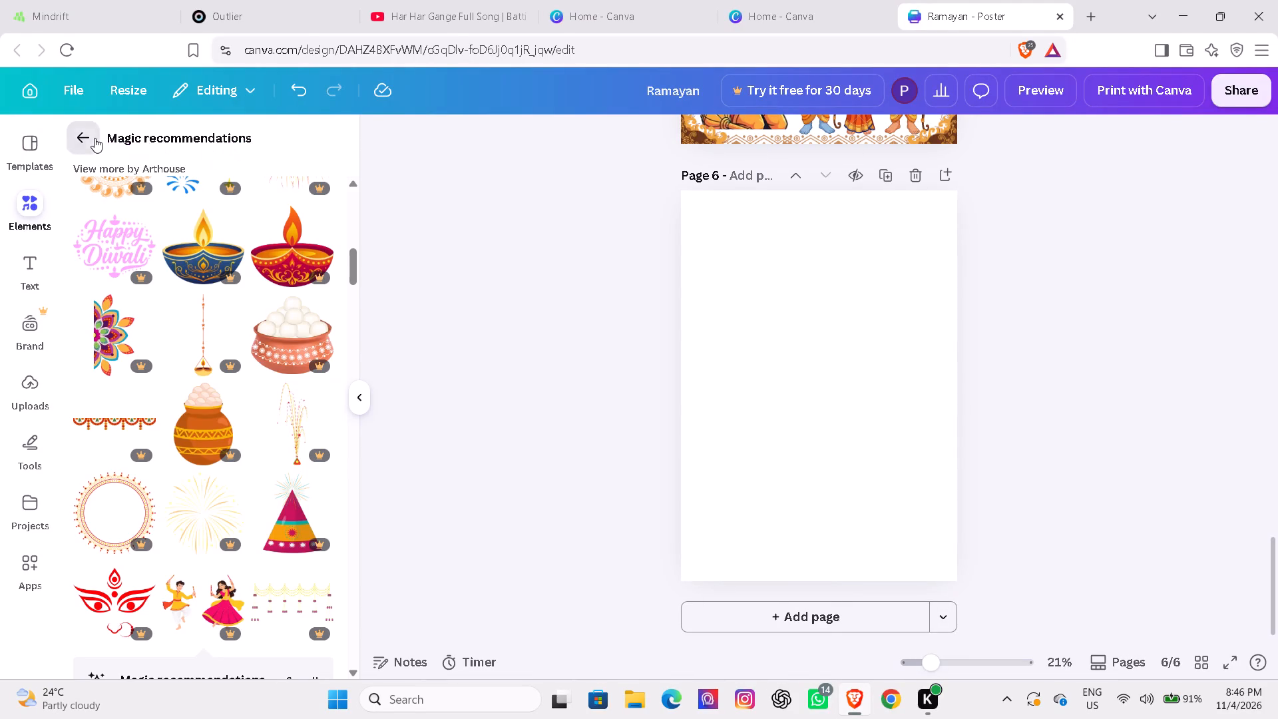
left_click(144, 156)
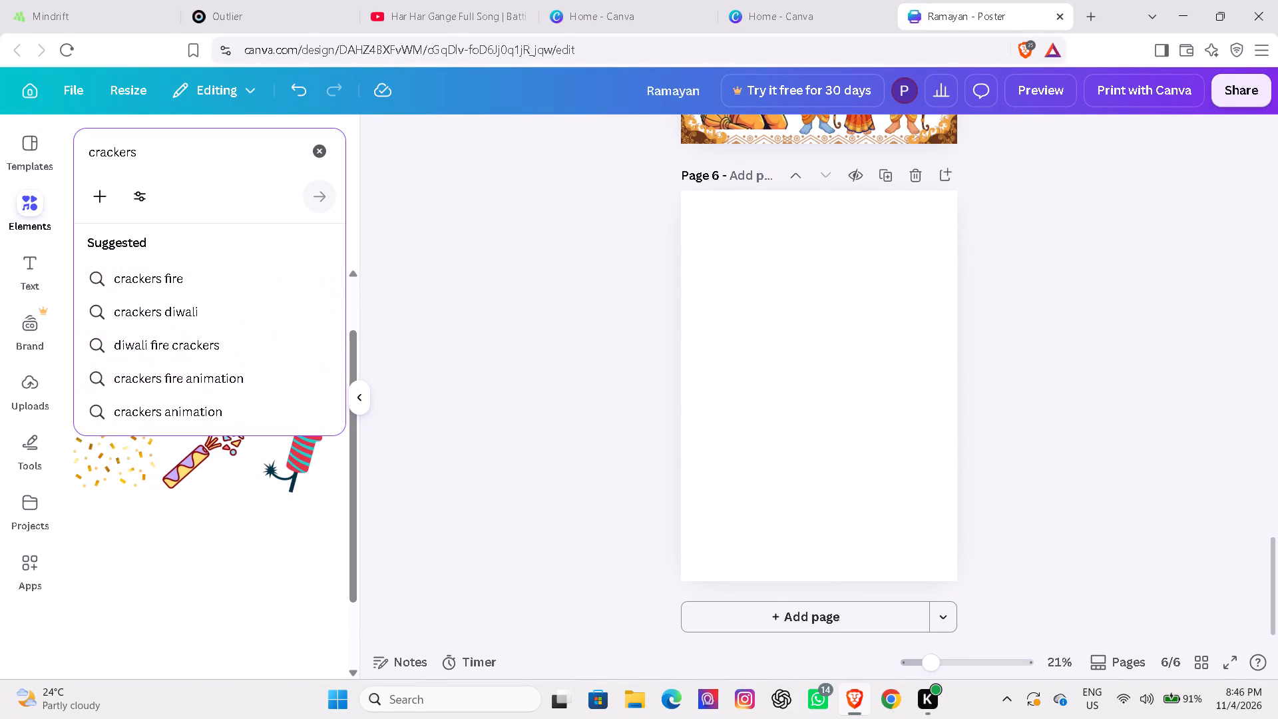
key("BackSpace")
key("BackSpace")
key("BackSpace")
key("BackSpace")
key("BackSpace")
key("BackSpace")
key("BackSpace")
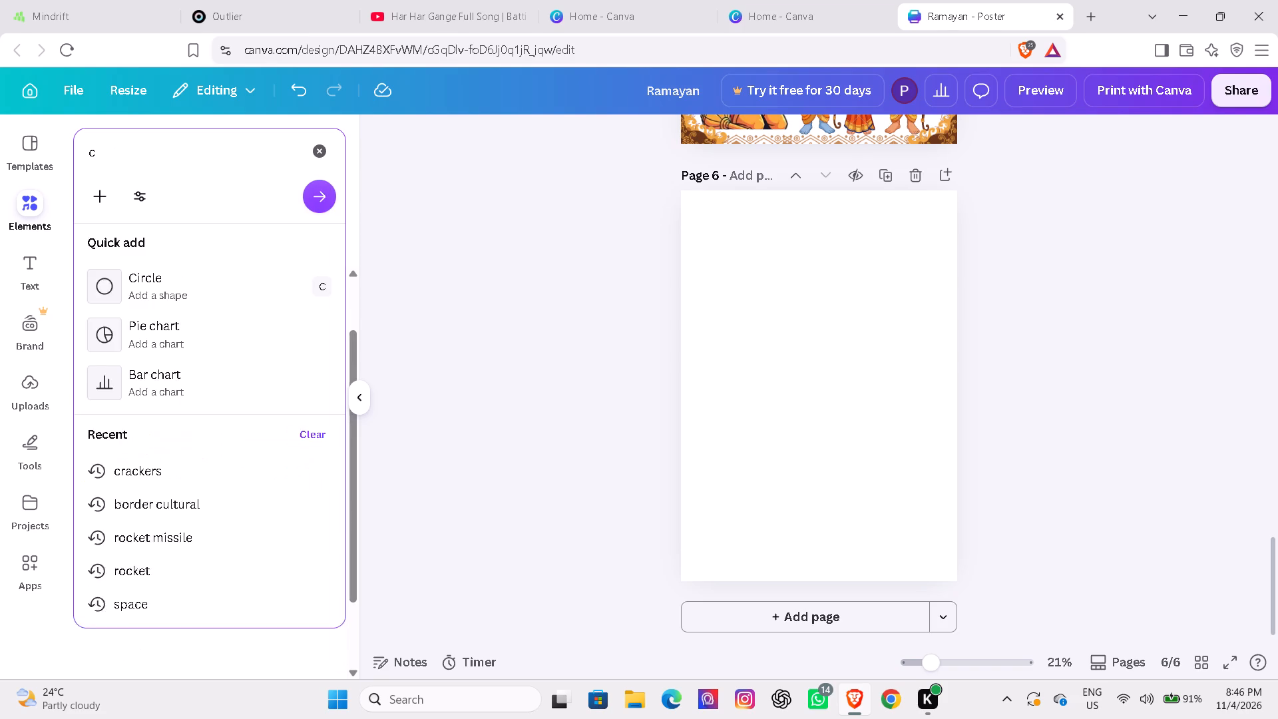
key("BackSpace")
key("t")
key("e")
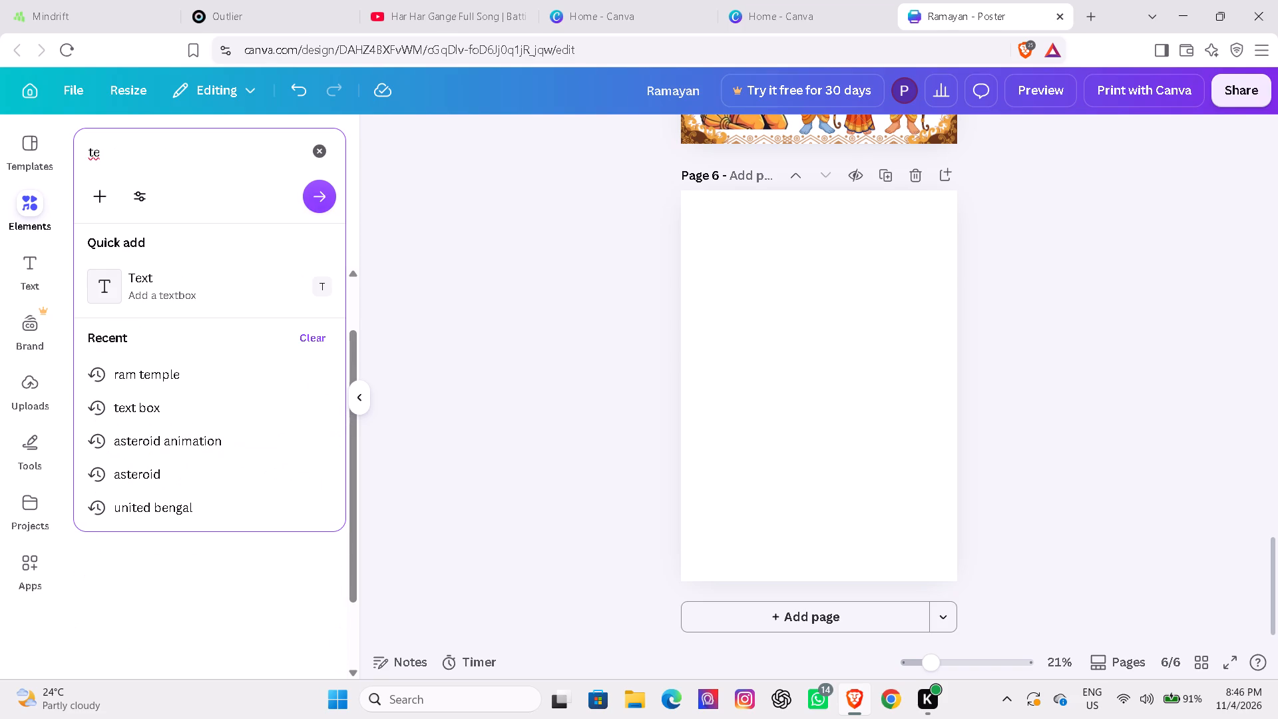
key("n")
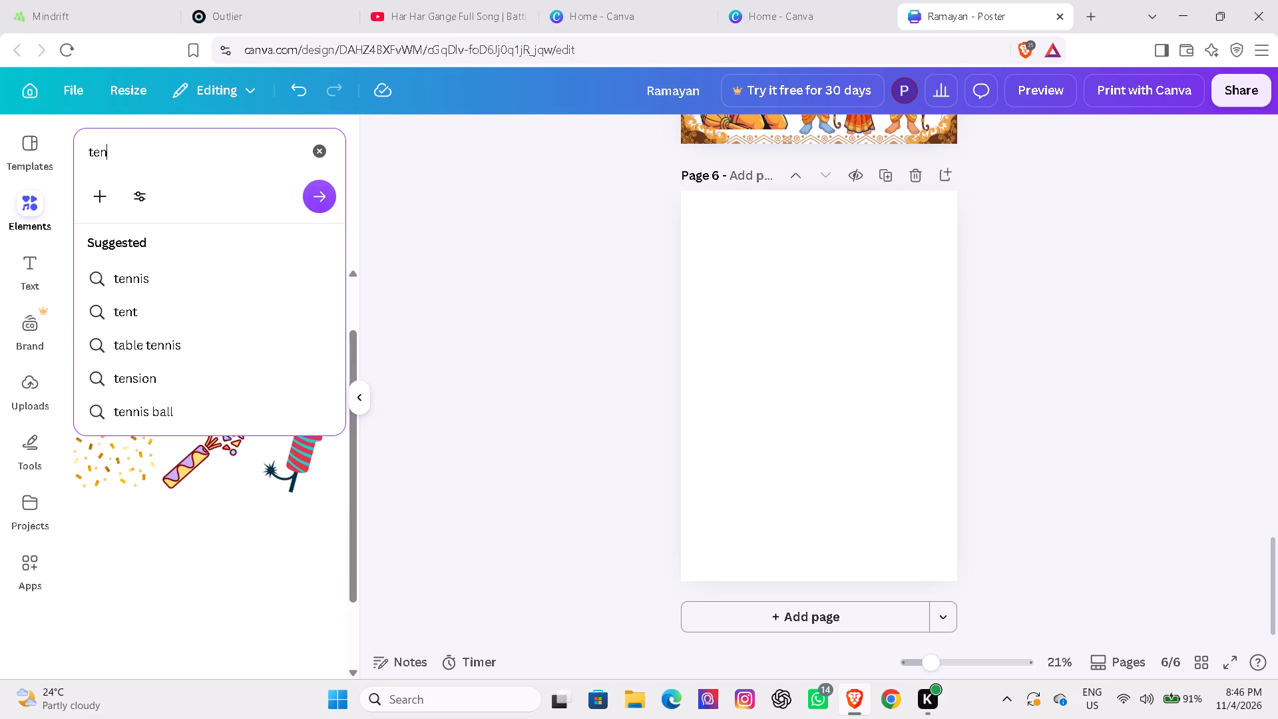
key("t")
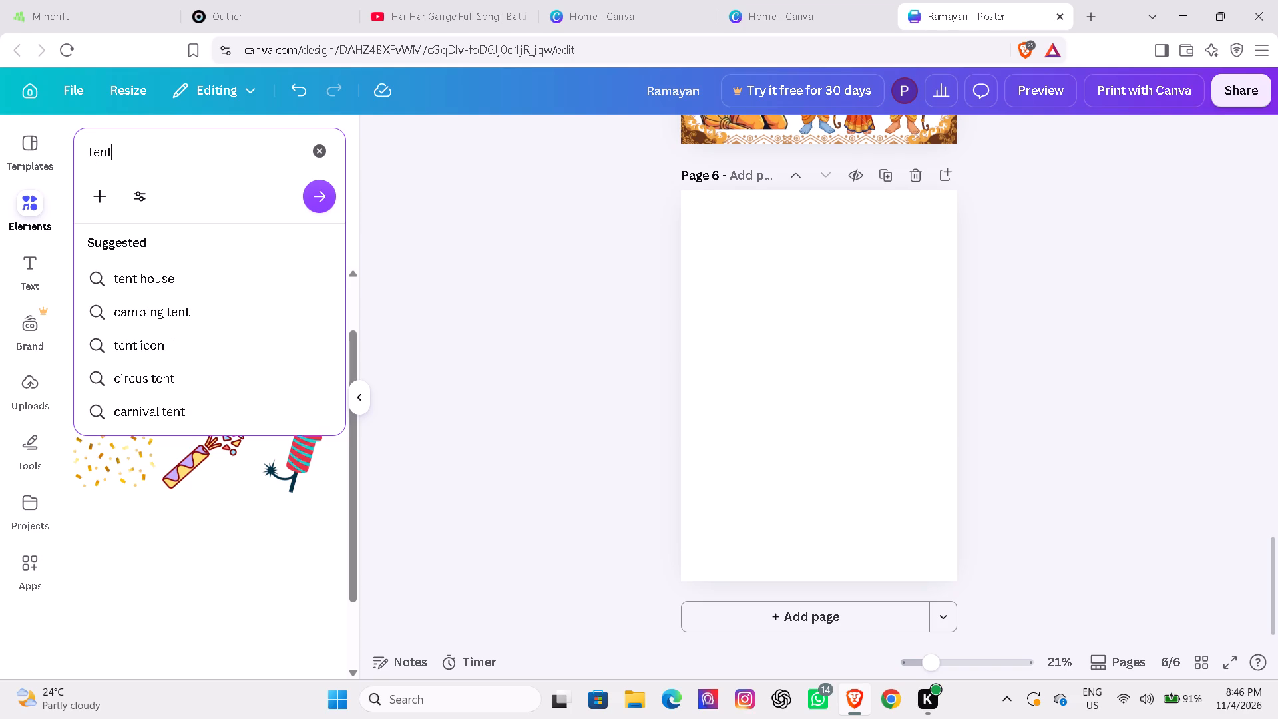
key("Return")
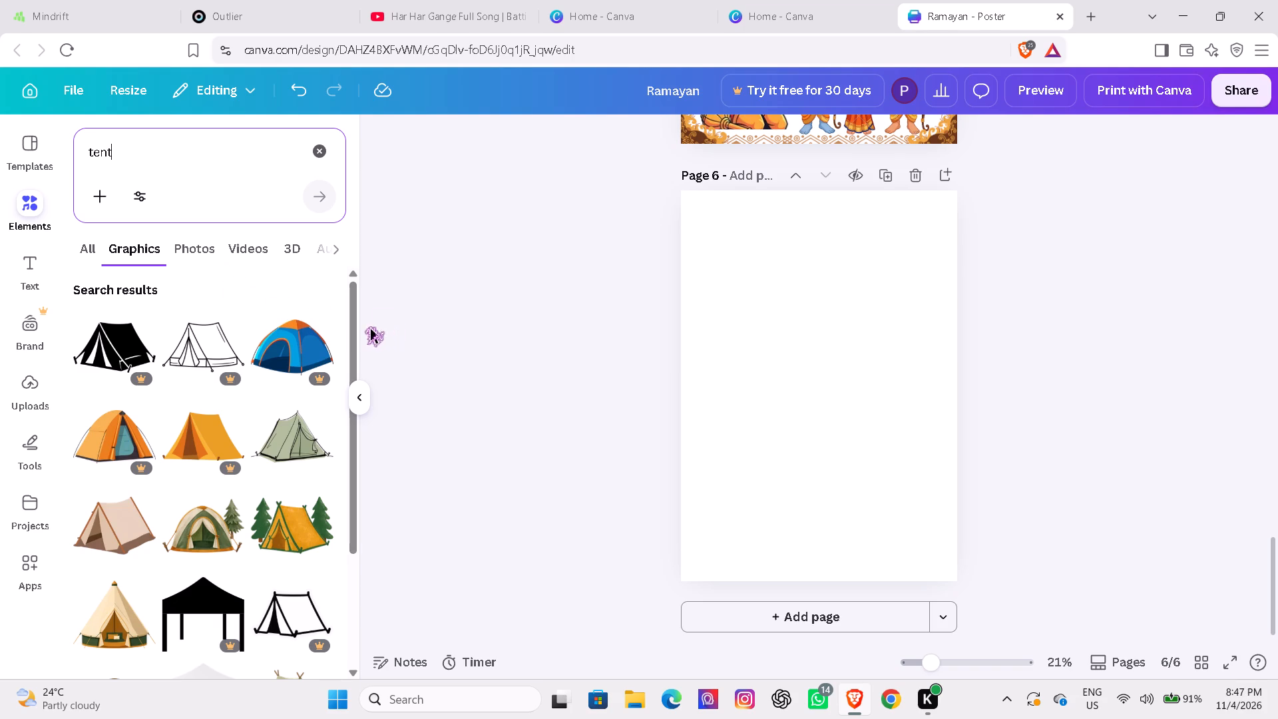
left_click_drag(354, 329, 349, 407)
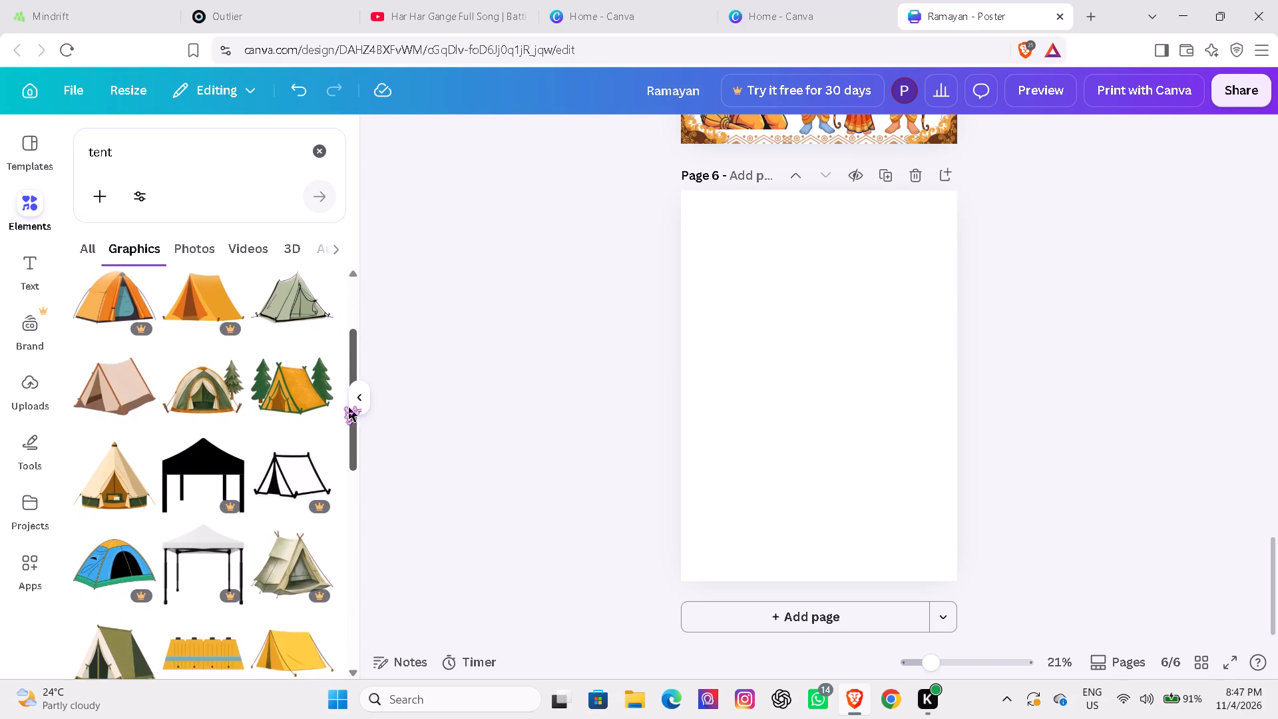
left_click_drag(349, 407, 349, 419)
left_click_drag(349, 421, 346, 487)
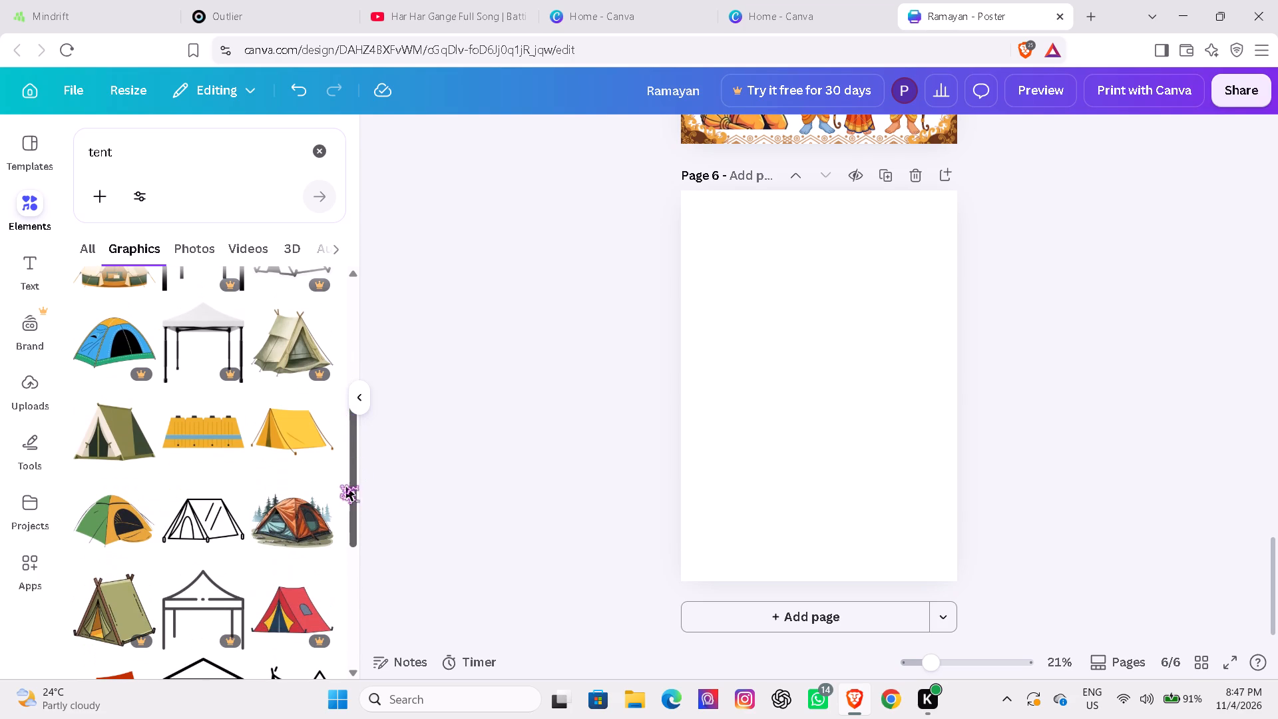
left_click_drag(346, 487, 350, 391)
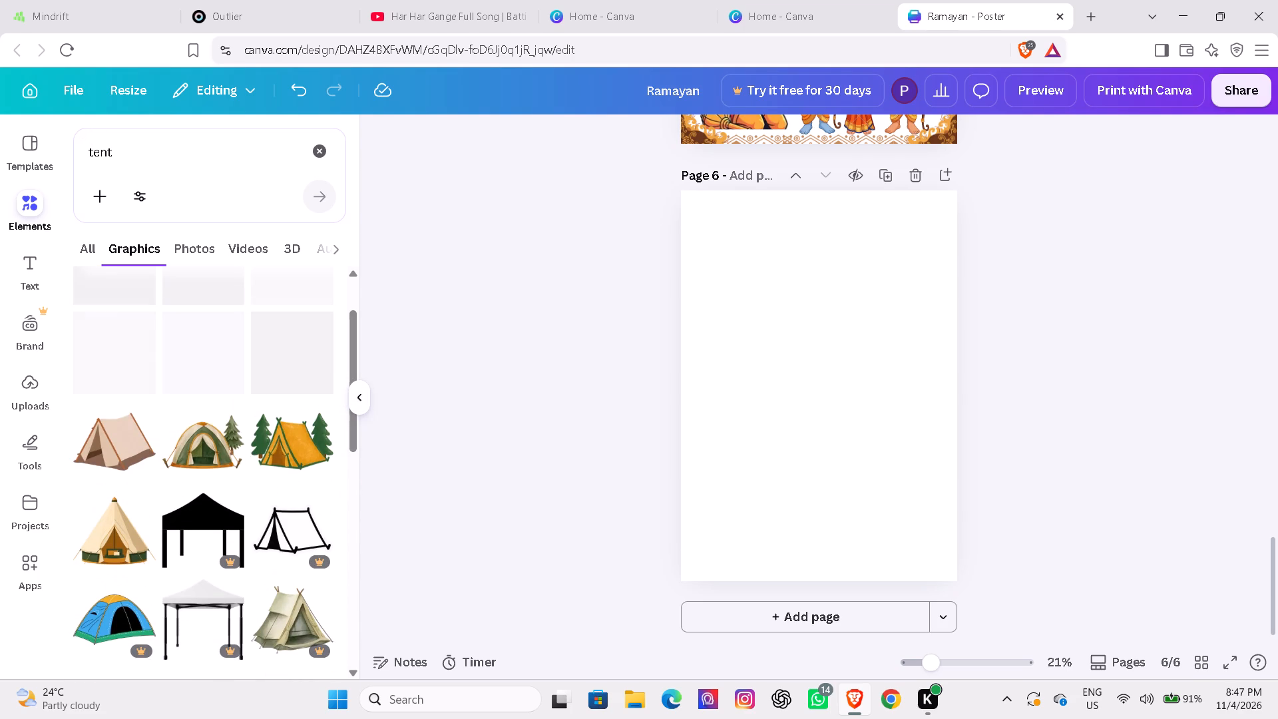
Refine the graphics search to "garba tent" and browse the results.
left_click(97, 150)
key("Left")
key("Left")
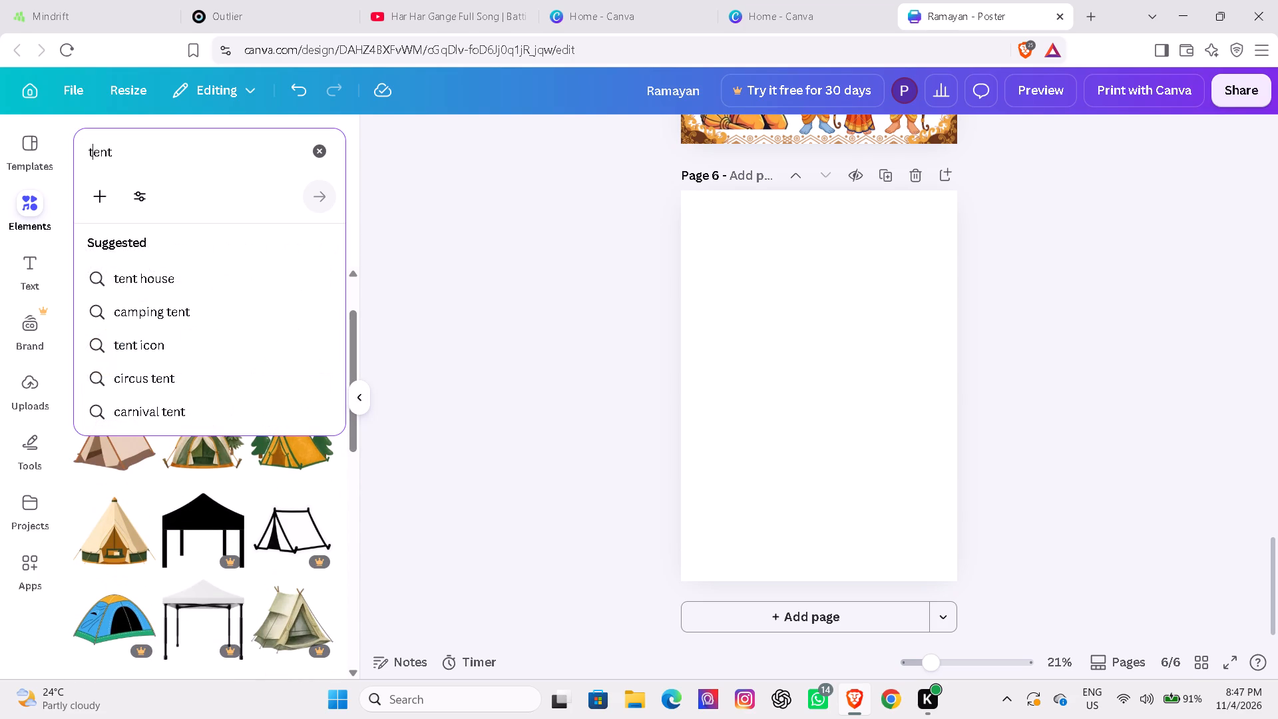
type("garba")
key("space")
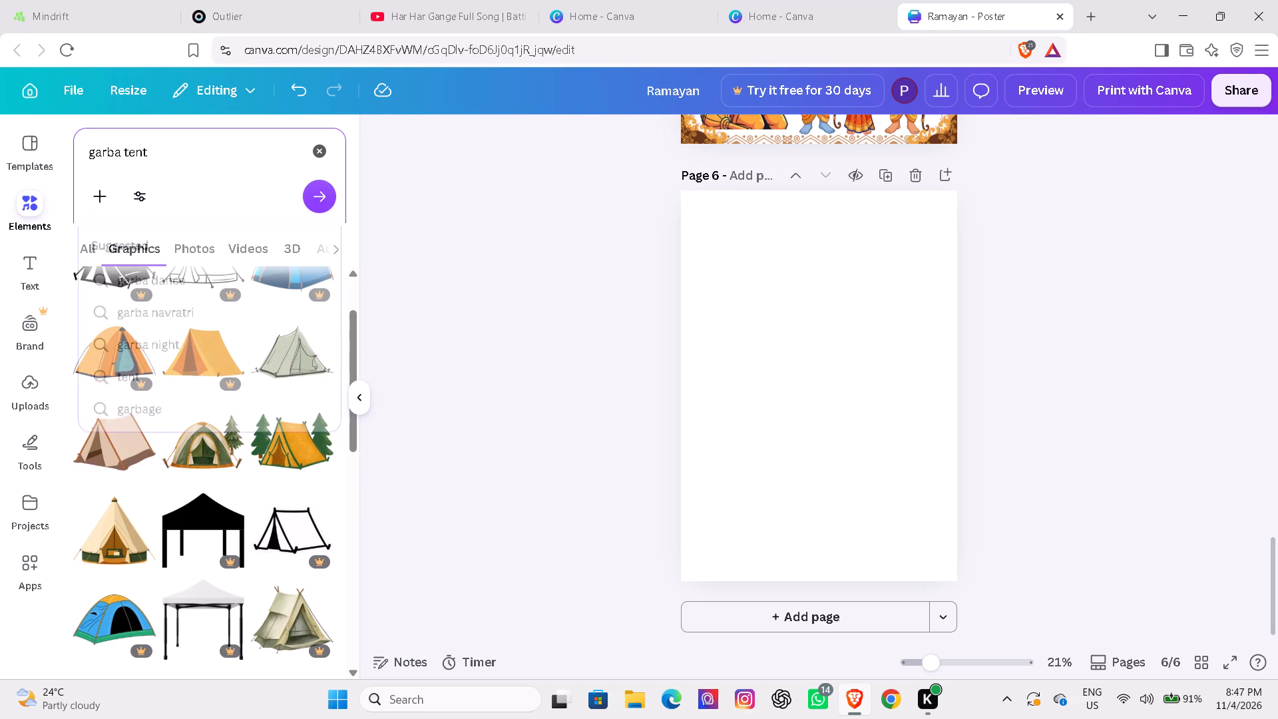
key("Return")
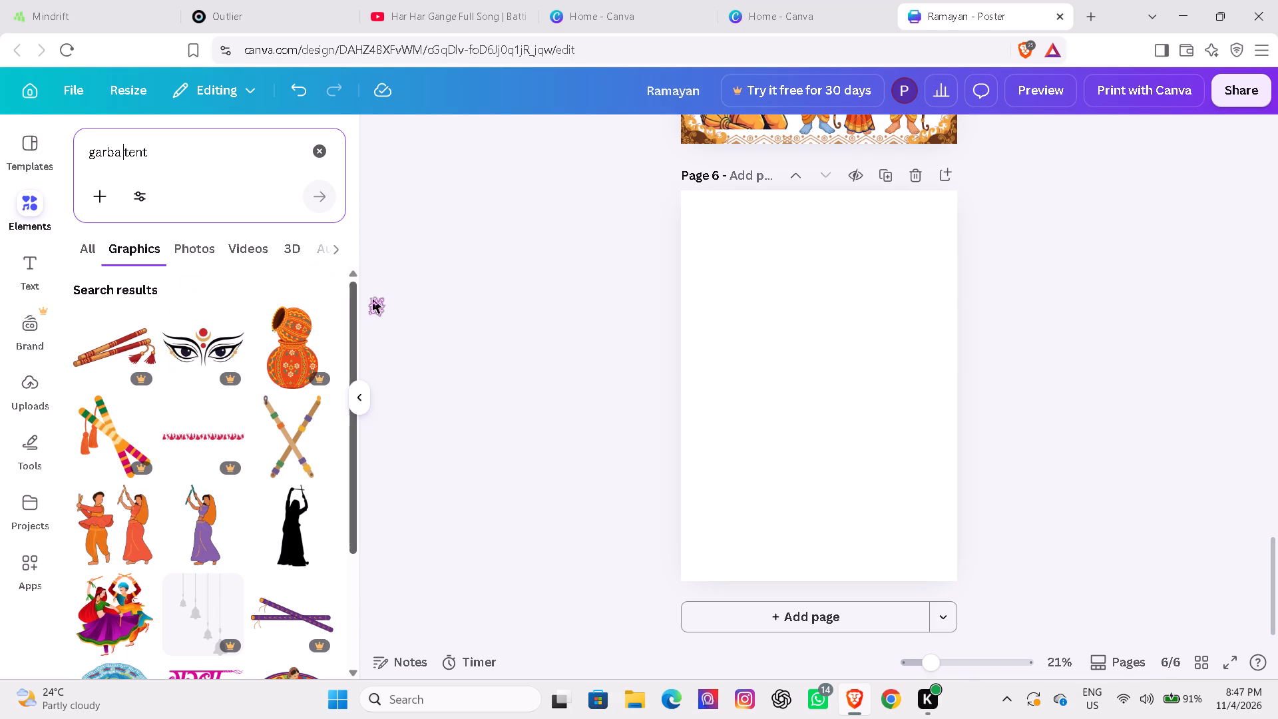
left_click_drag(351, 320, 356, 378)
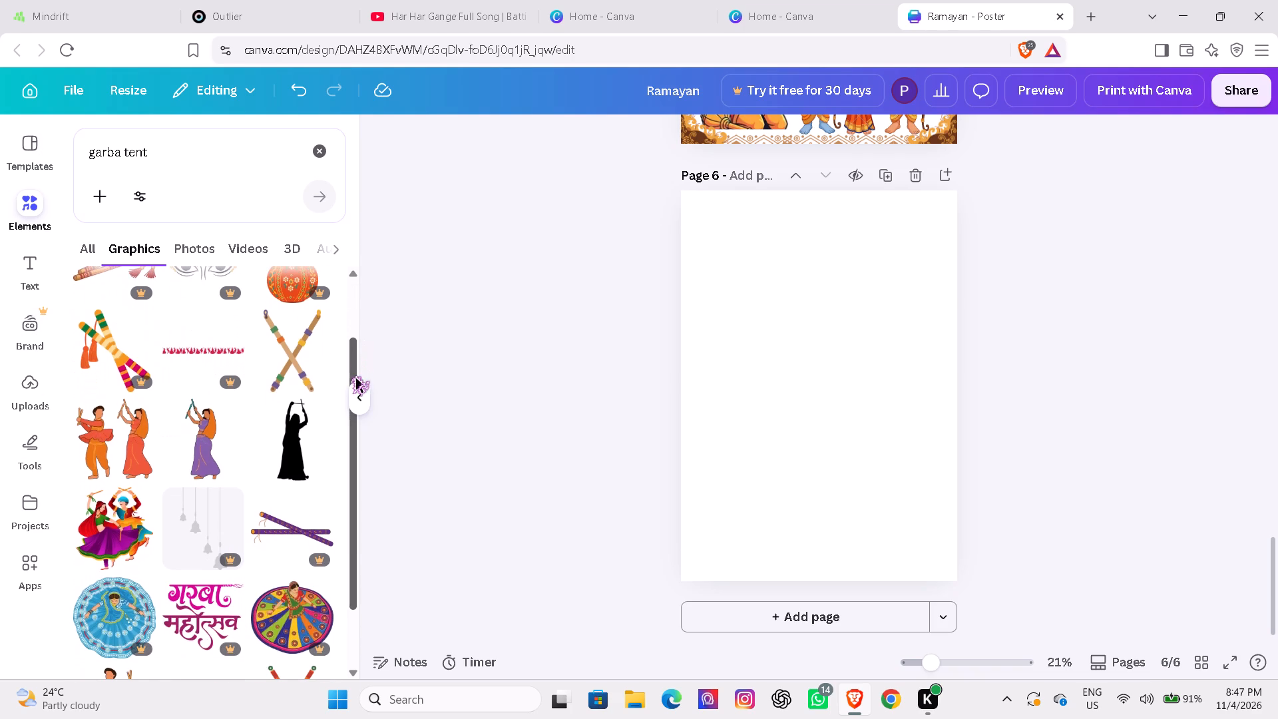
left_click_drag(356, 378, 355, 411)
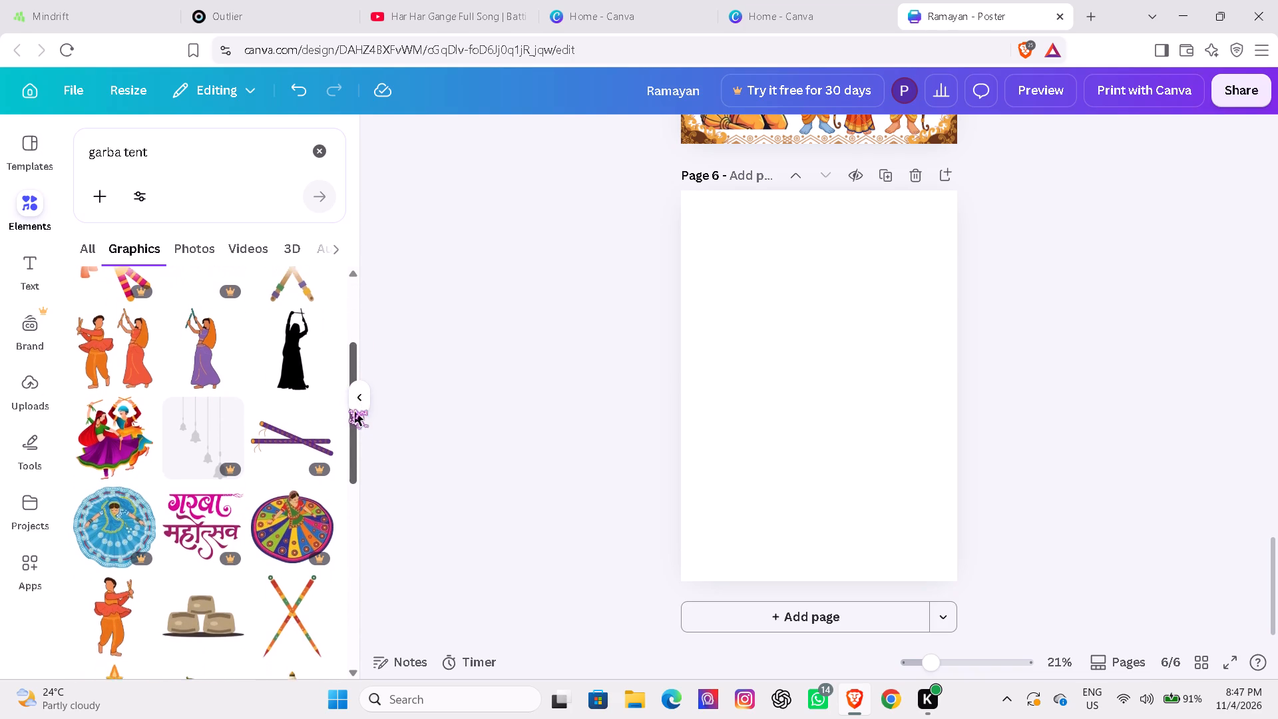
left_click_drag(355, 411, 334, 335)
Replace the graphics search with "light".
left_click(158, 150)
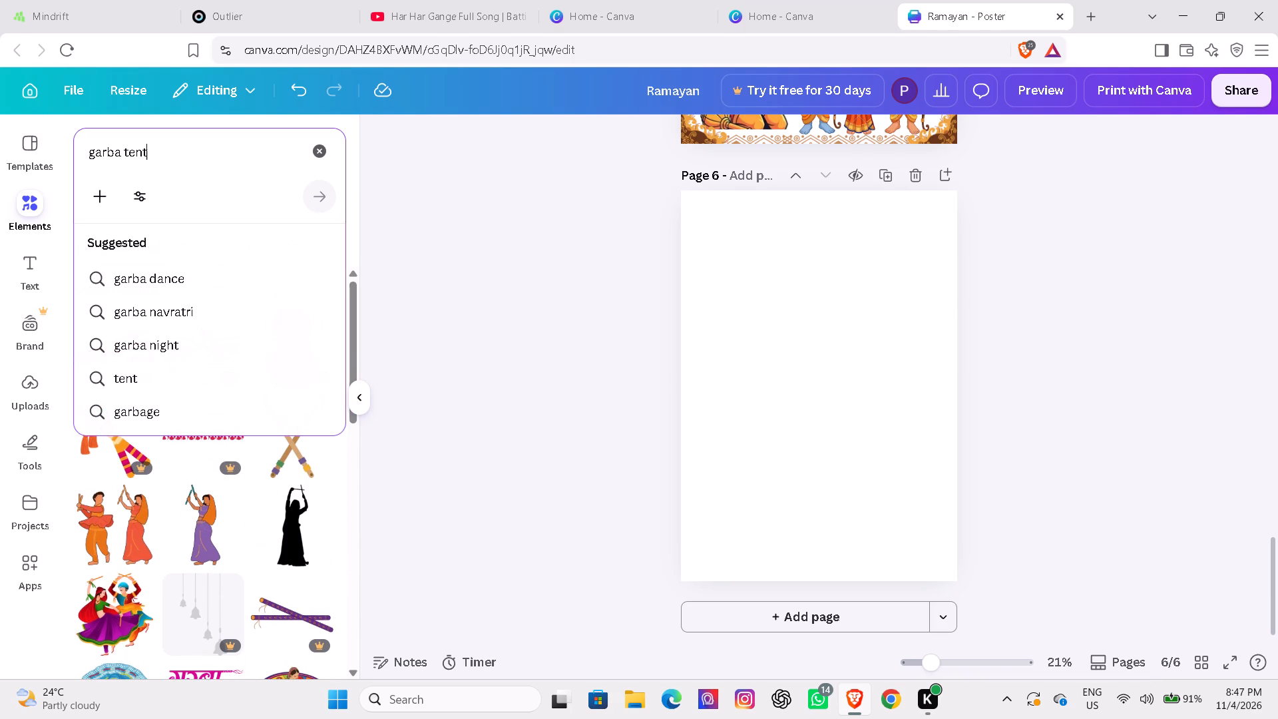
key("BackSpace")
key("BackSpace")
key("BackSpace")
key("BackSpace")
key("BackSpace")
key("BackSpace")
key("BackSpace")
key("BackSpace")
key("BackSpace")
key("BackSpace")
key("BackSpace")
key("BackSpace")
key("BackSpace")
key("BackSpace")
key("BackSpace")
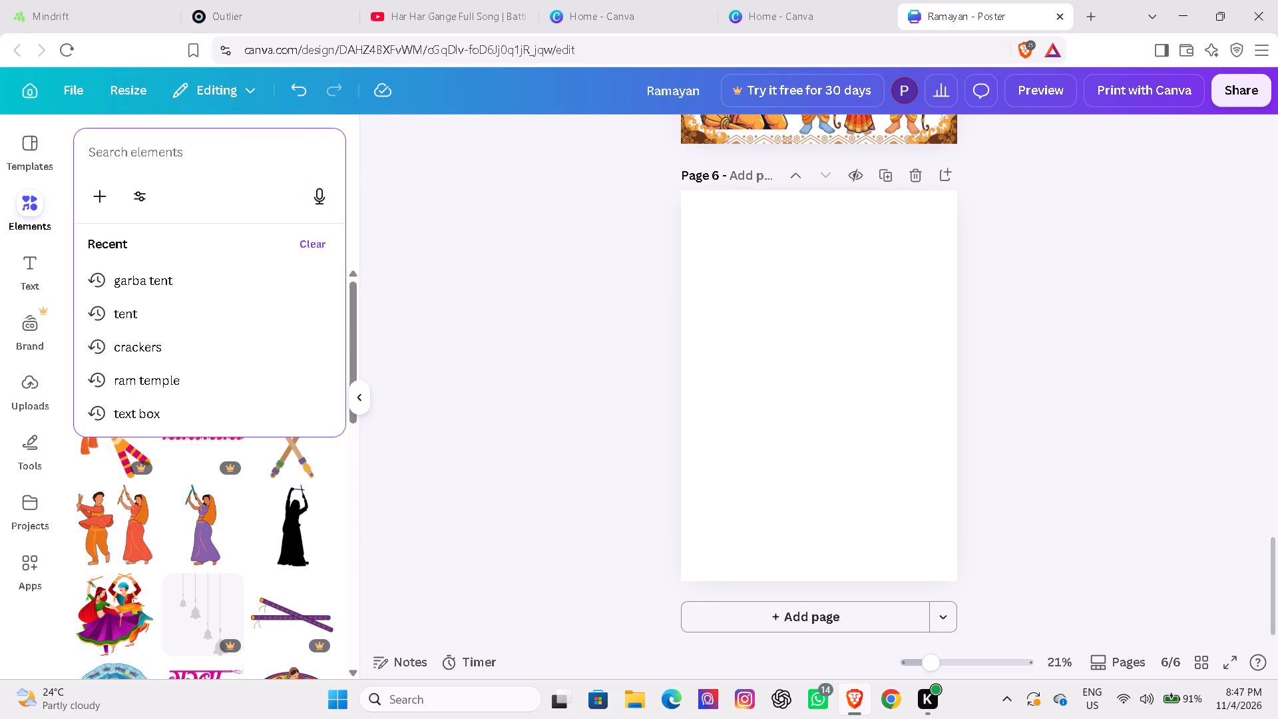
type("light")
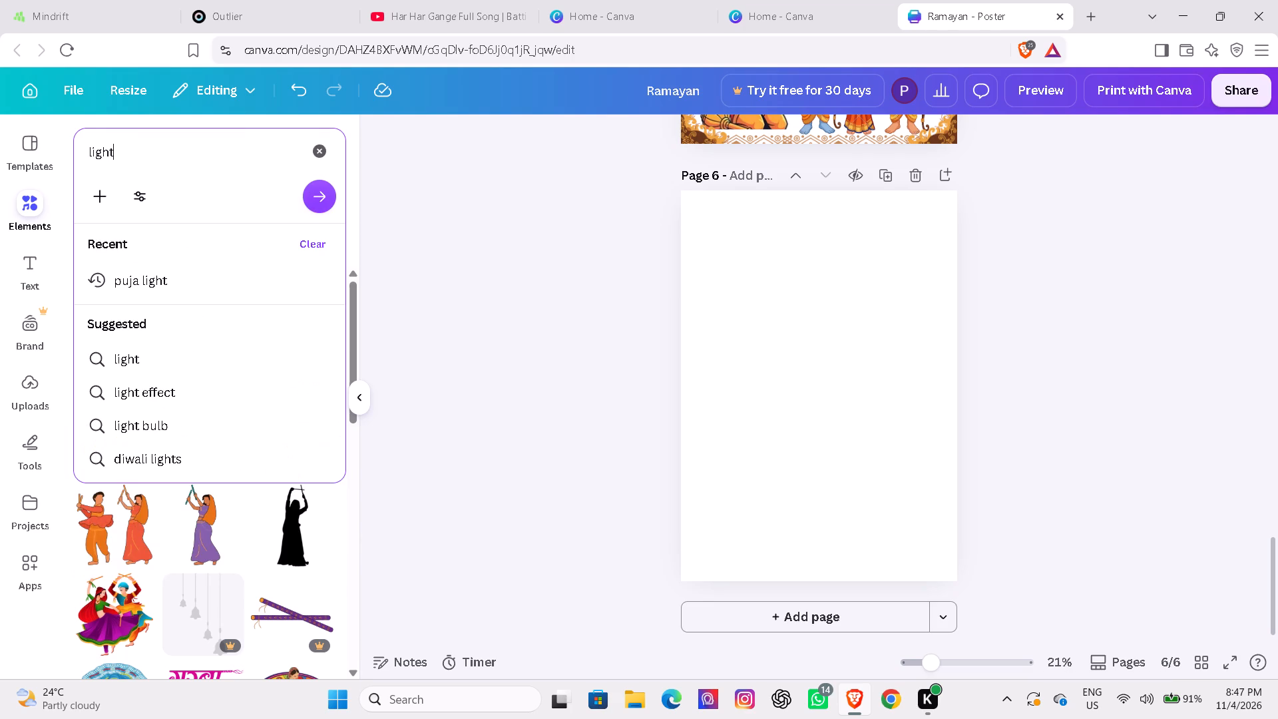
key("Return")
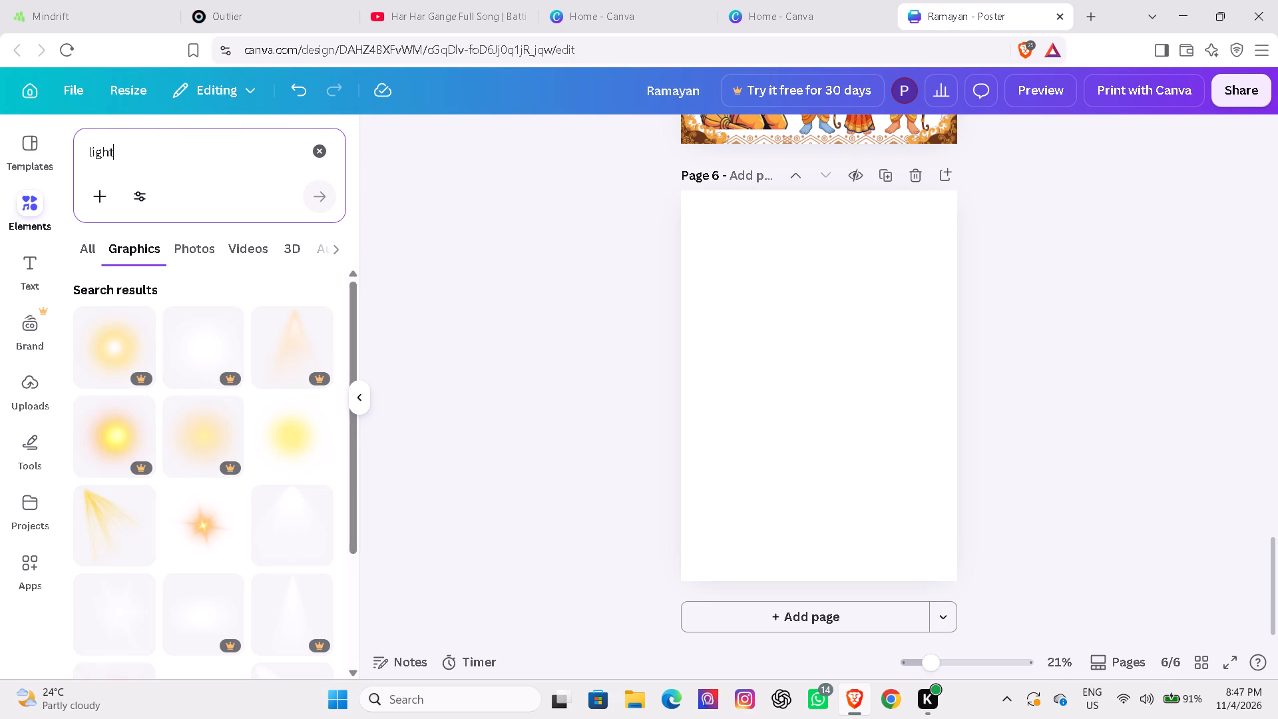
Refine the graphics search to "streetlight".
key("Left")
key("Left")
key("Left")
key("Left")
key("Left")
key("Right")
key("Right")
key("Right")
key("Right")
key("Right")
key("Right")
key("Left")
key("Left")
key("Left")
key("Left")
key("Left")
key("Left")
type("street")
key("Return")
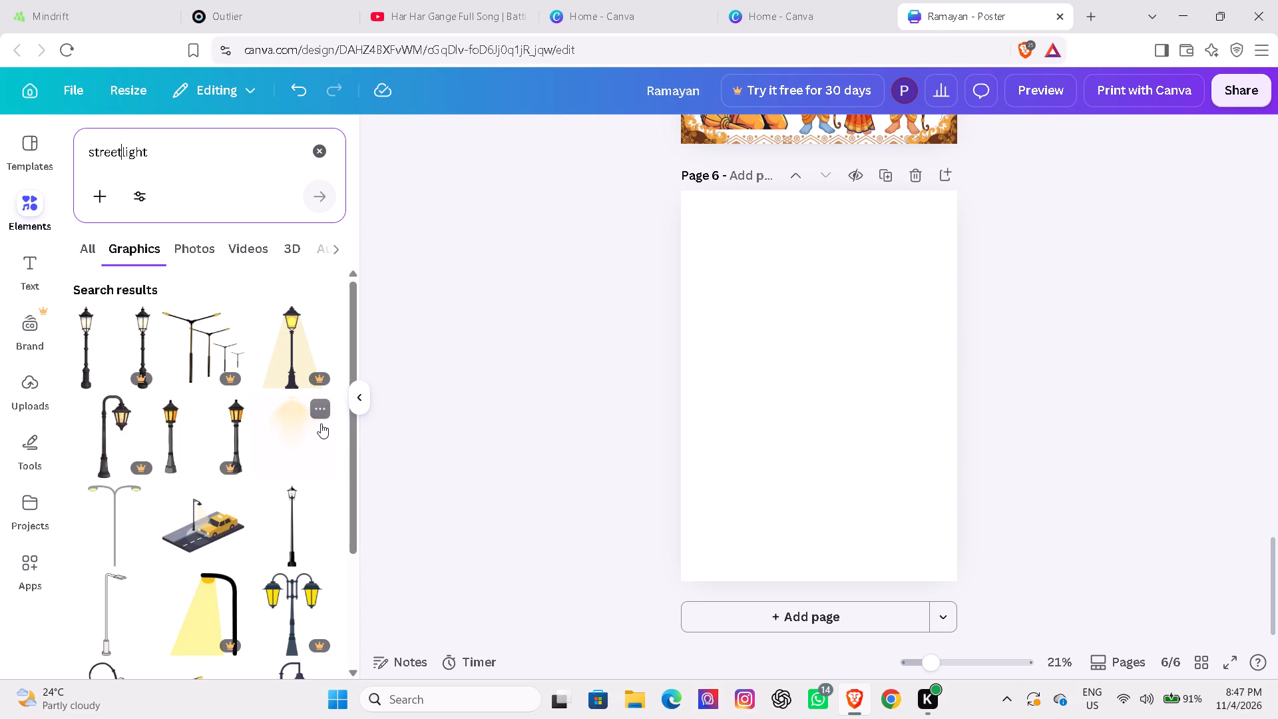
Browse the "streetlight" graphics results for a lamp suited to the scene.
left_click_drag(349, 431, 357, 446)
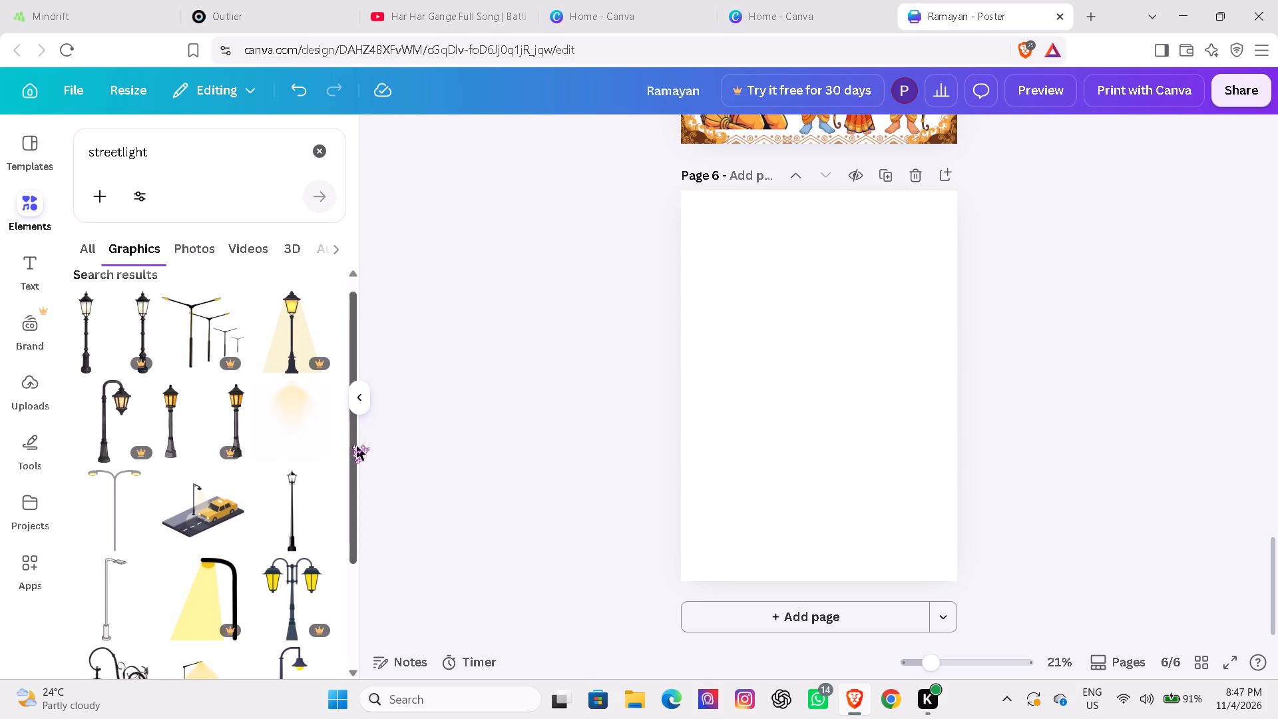
left_click_drag(357, 446, 358, 491)
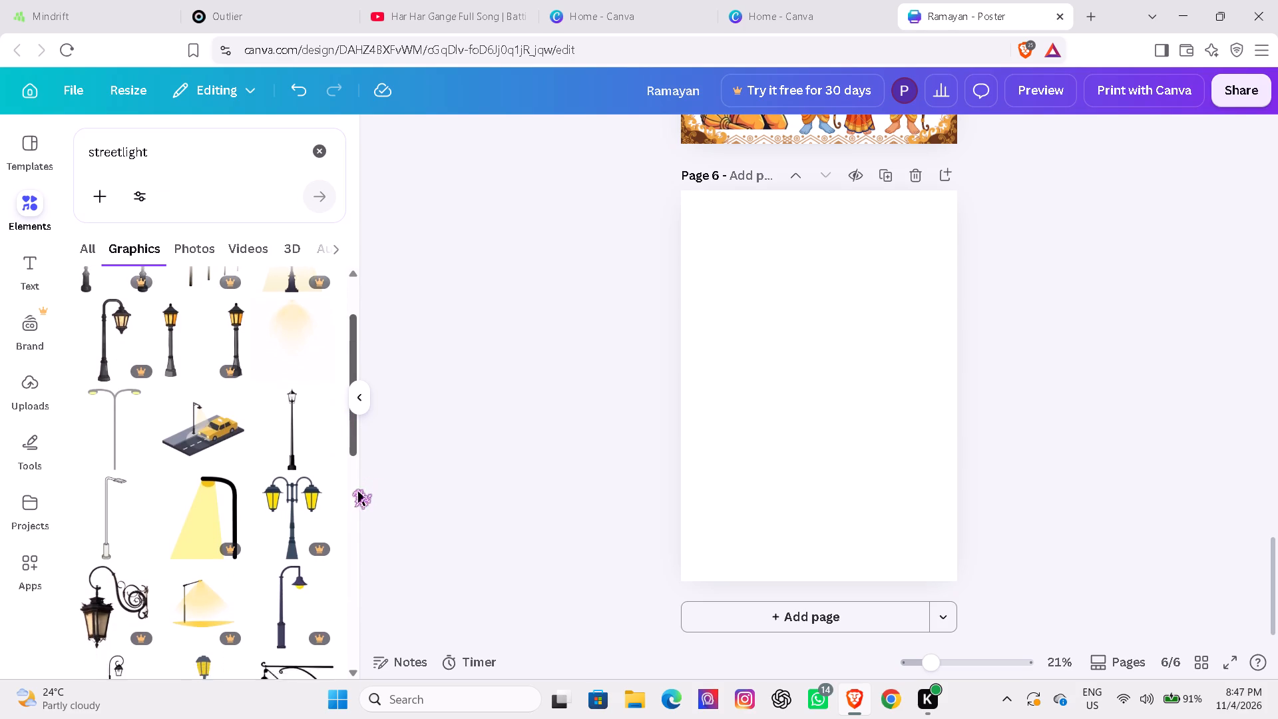
left_click_drag(358, 491, 342, 547)
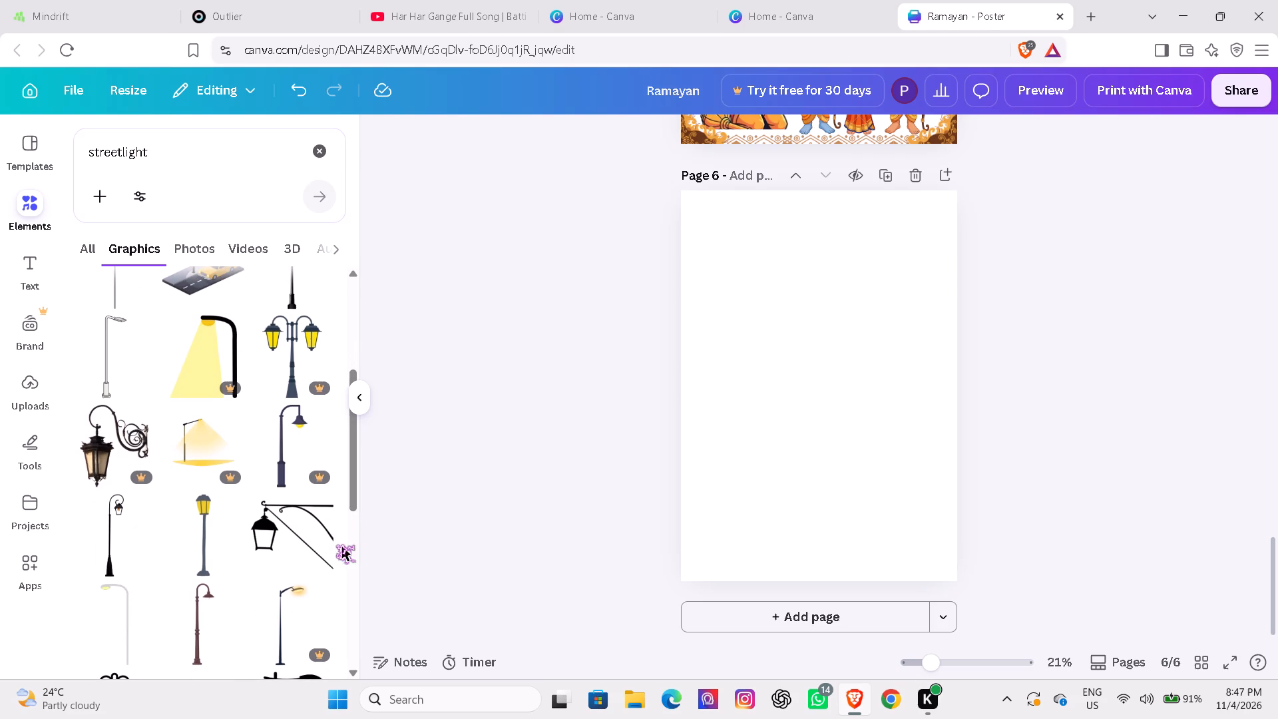
left_click_drag(350, 492, 371, 603)
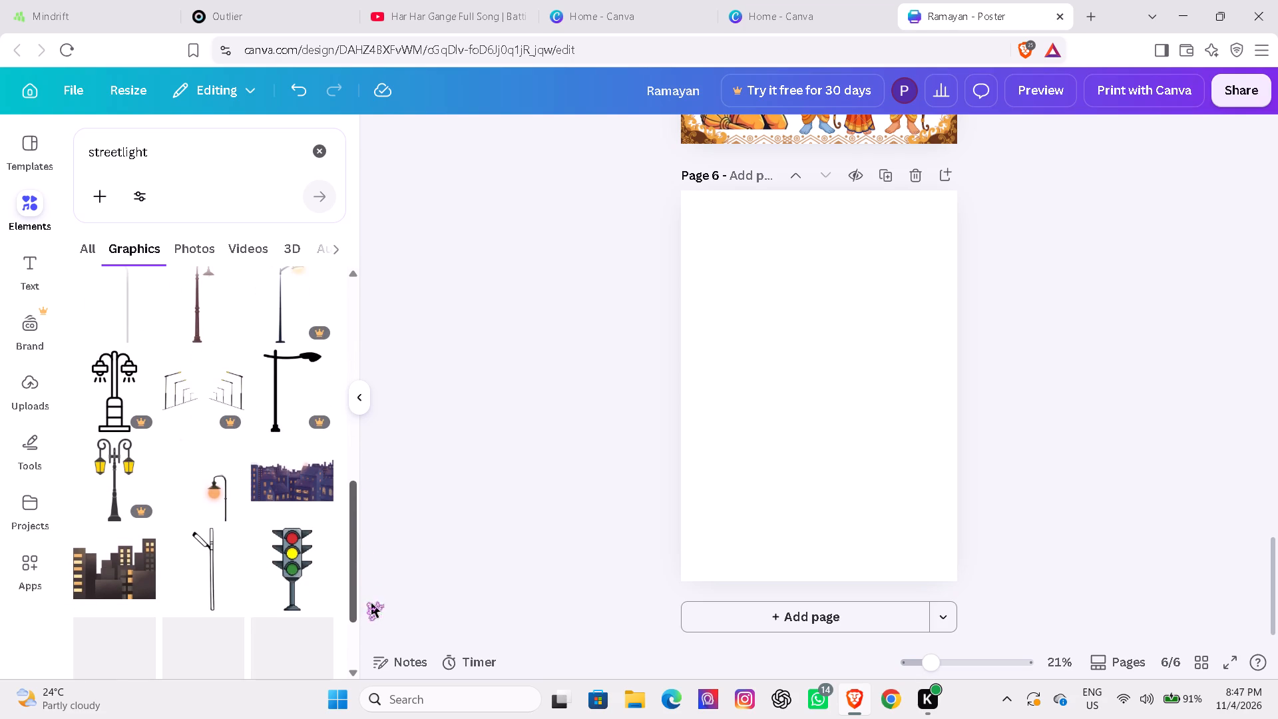
left_click_drag(371, 603, 371, 630)
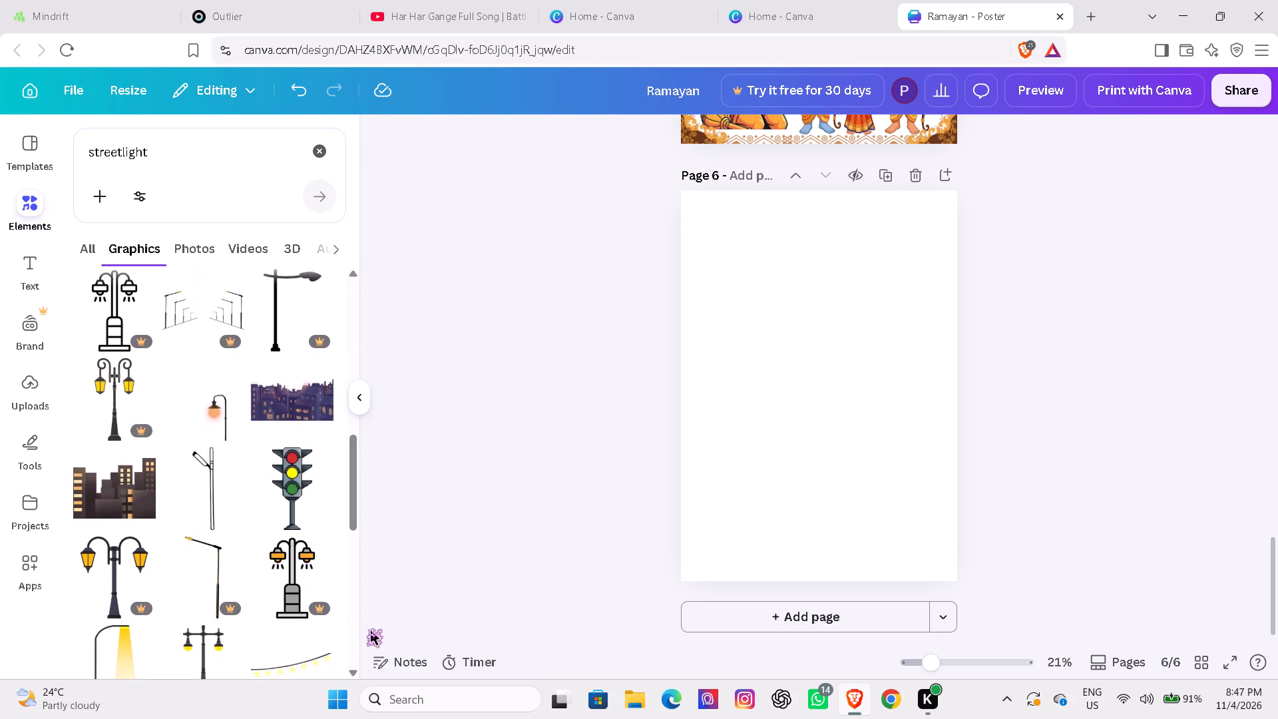
left_click_drag(353, 530, 365, 627)
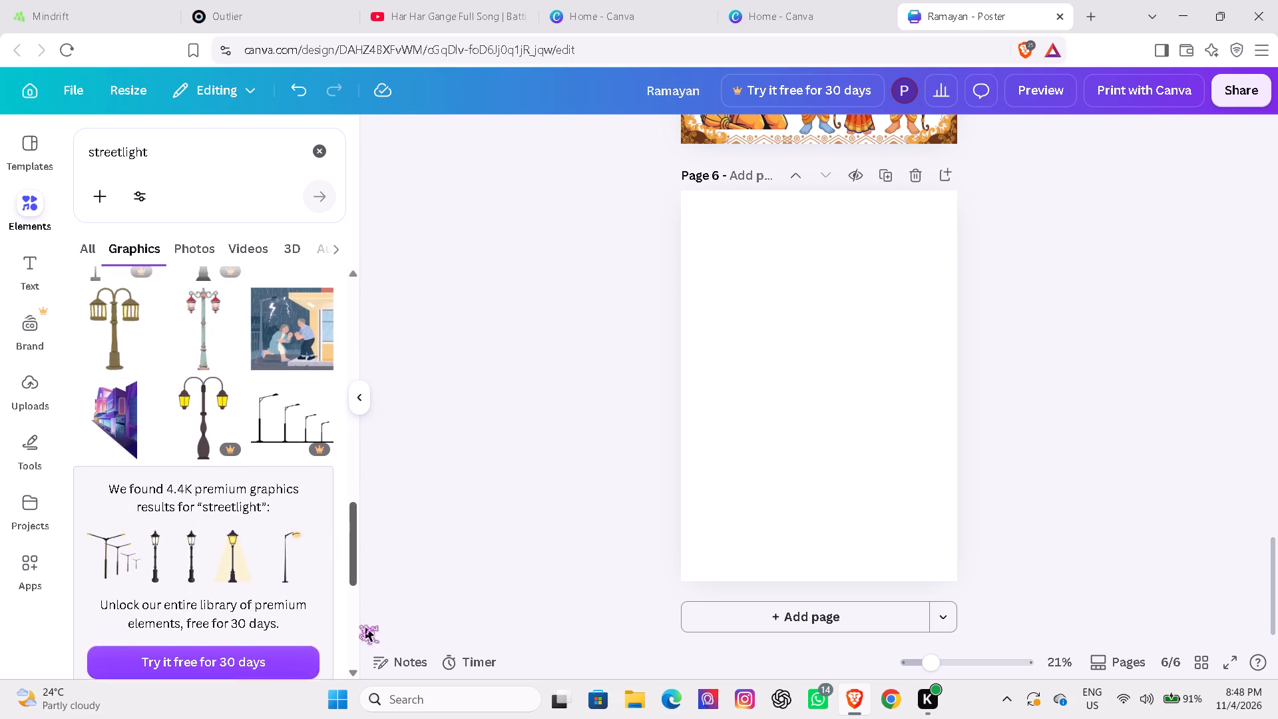
left_click_drag(365, 627, 381, 595)
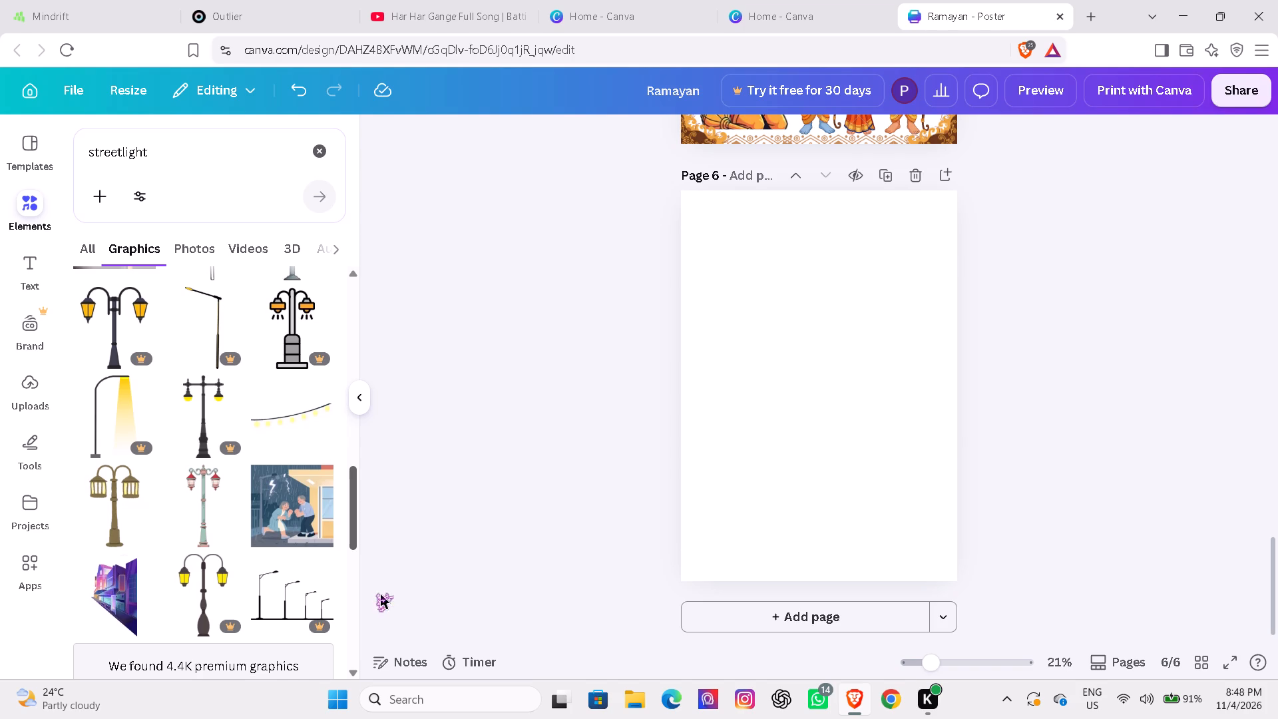
left_click_drag(381, 595, 370, 344)
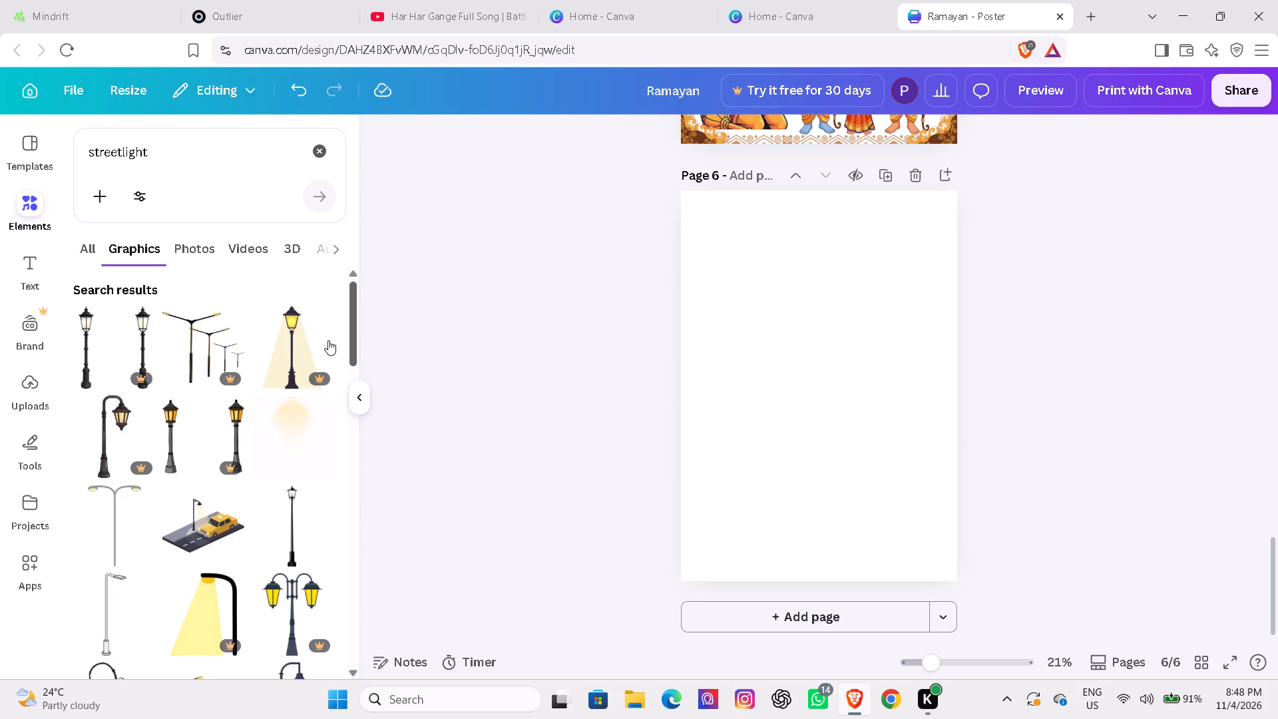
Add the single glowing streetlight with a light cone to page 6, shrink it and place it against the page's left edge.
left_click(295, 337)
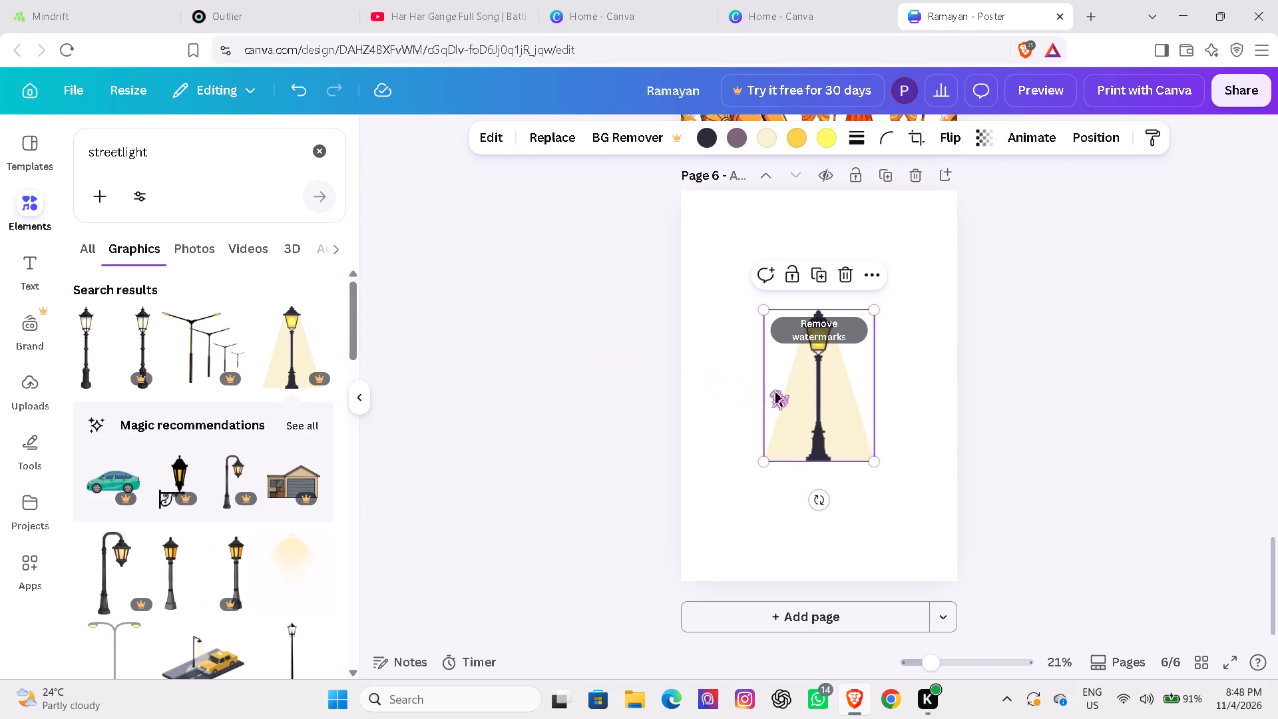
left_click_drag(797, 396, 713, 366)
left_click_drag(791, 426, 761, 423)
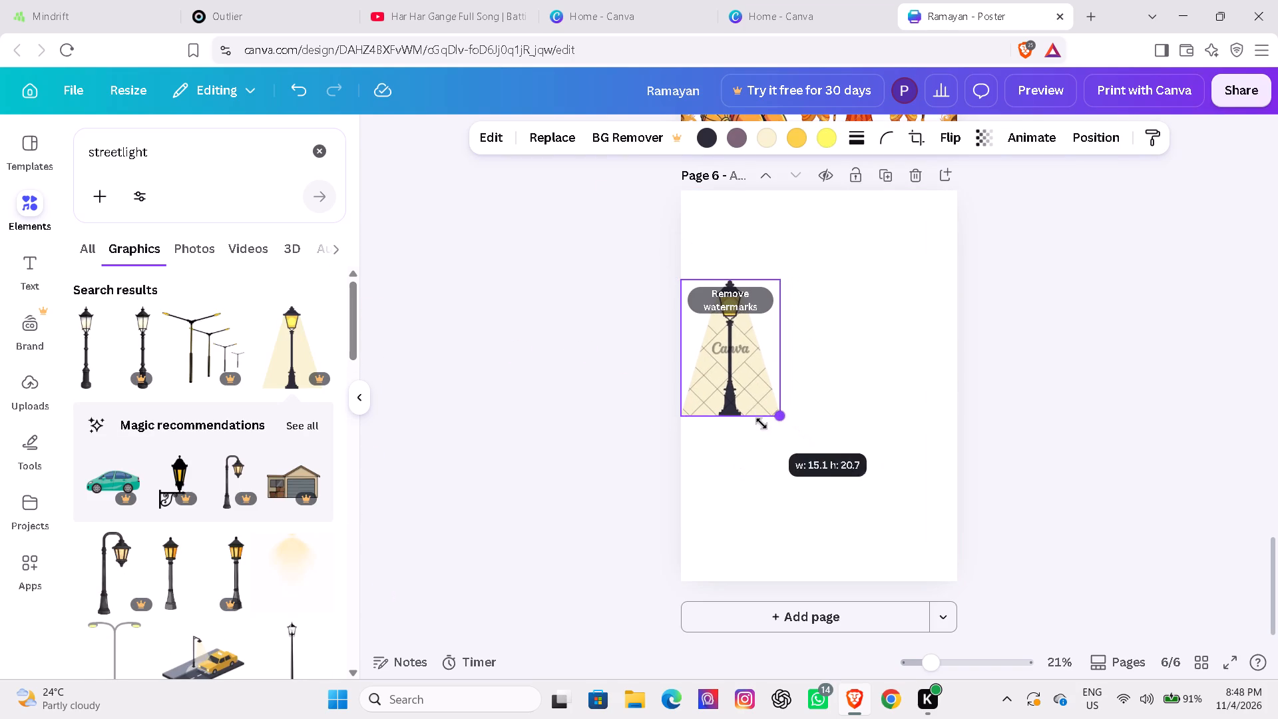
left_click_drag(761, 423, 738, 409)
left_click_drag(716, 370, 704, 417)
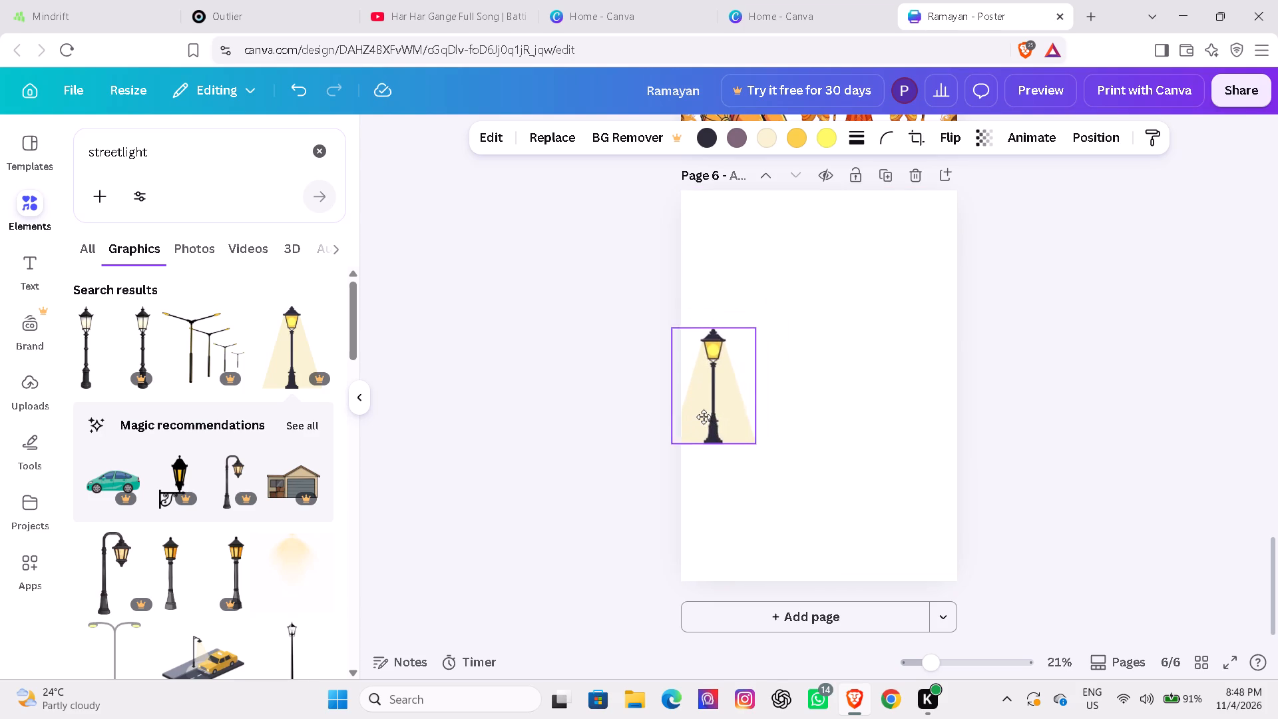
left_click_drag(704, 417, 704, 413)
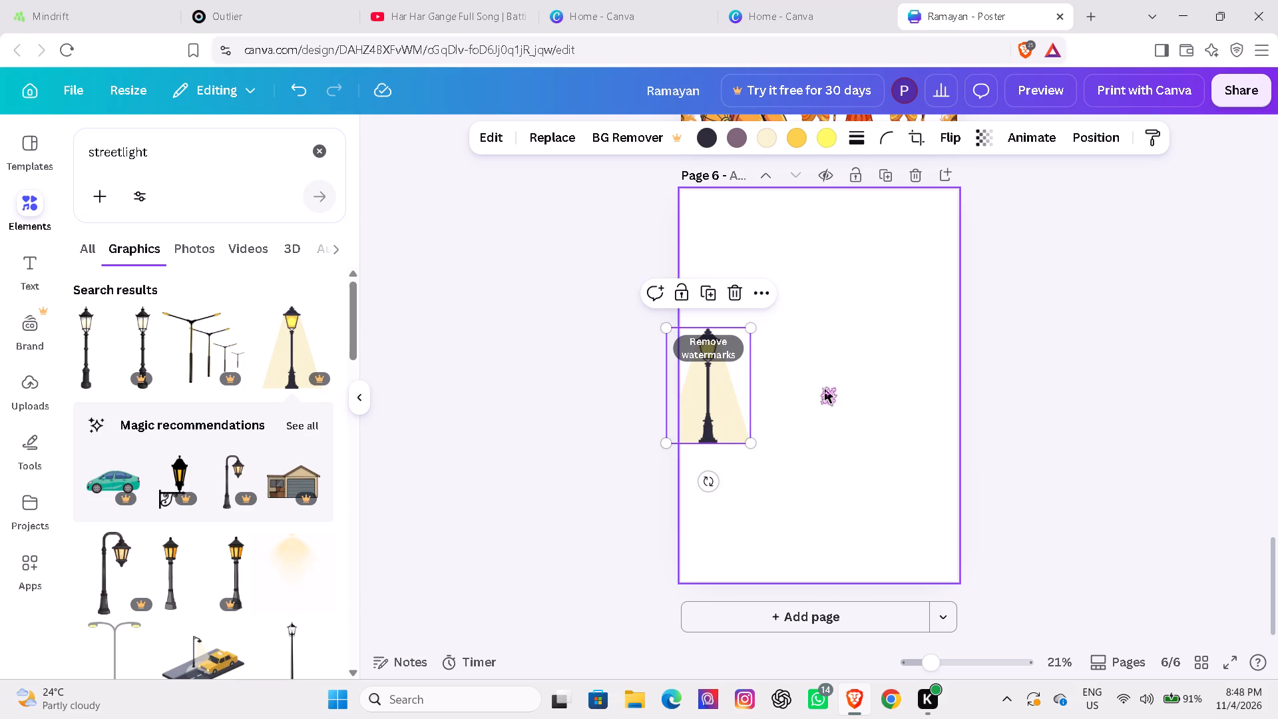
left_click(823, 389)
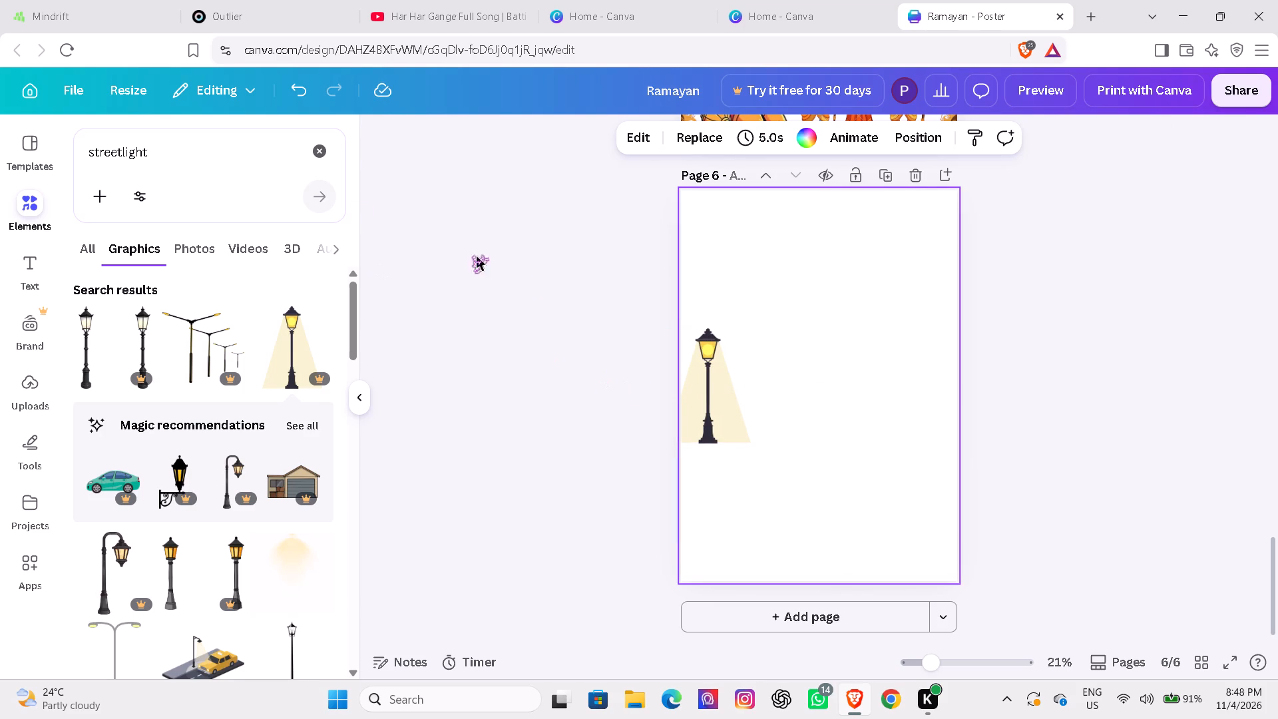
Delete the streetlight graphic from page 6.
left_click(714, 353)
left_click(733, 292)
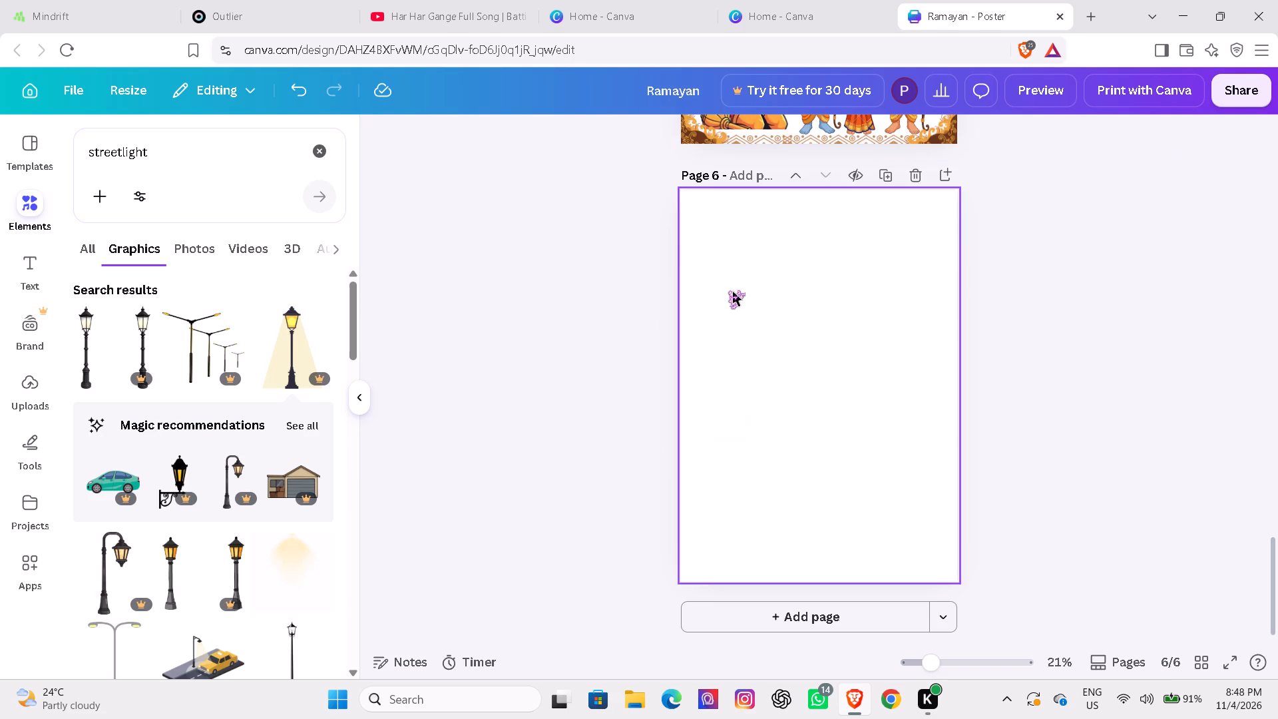
Replace the graphics search with "ground".
left_click(179, 183)
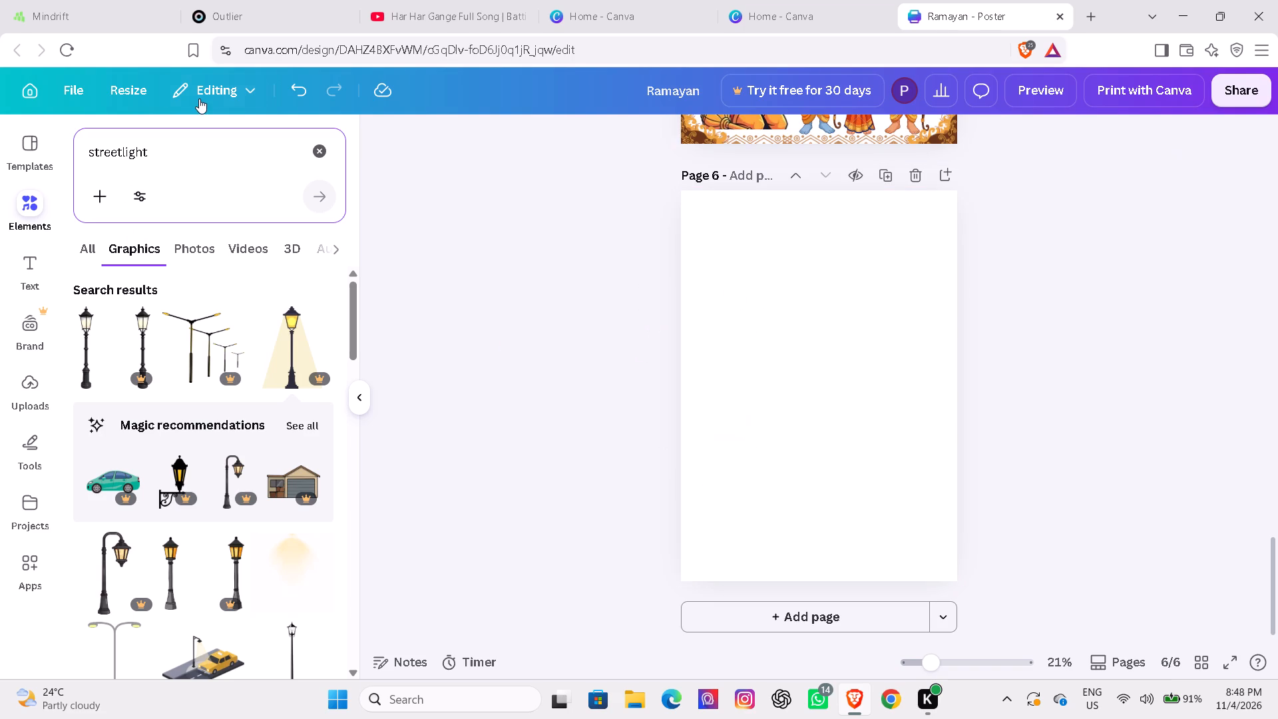
left_click(168, 147)
key("BackSpace")
key("BackSpace")
key("BackSpace")
key("BackSpace")
key("BackSpace")
key("BackSpace")
key("BackSpace")
key("BackSpace")
key("BackSpace")
key("BackSpace")
key("BackSpace")
key("BackSpace")
key("BackSpace")
key("BackSpace")
key("BackSpace")
key("BackSpace")
key("BackSpace")
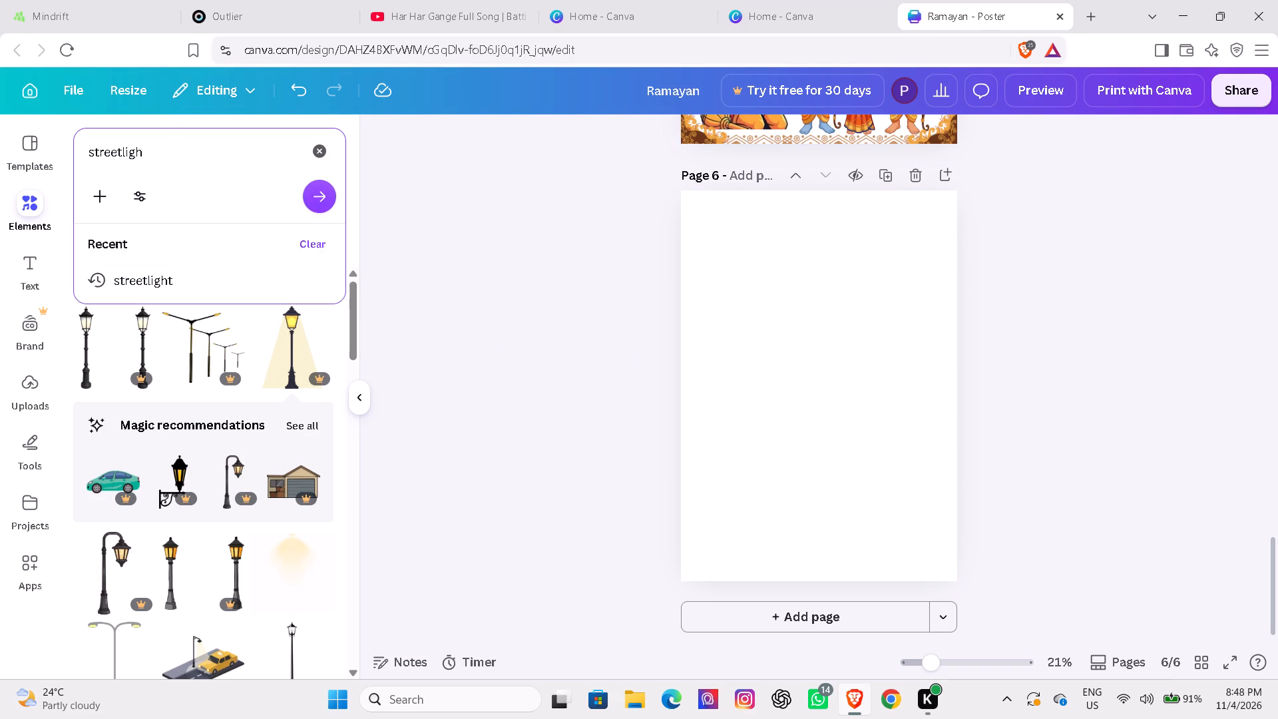
type("gr")
type("oung")
key("Return")
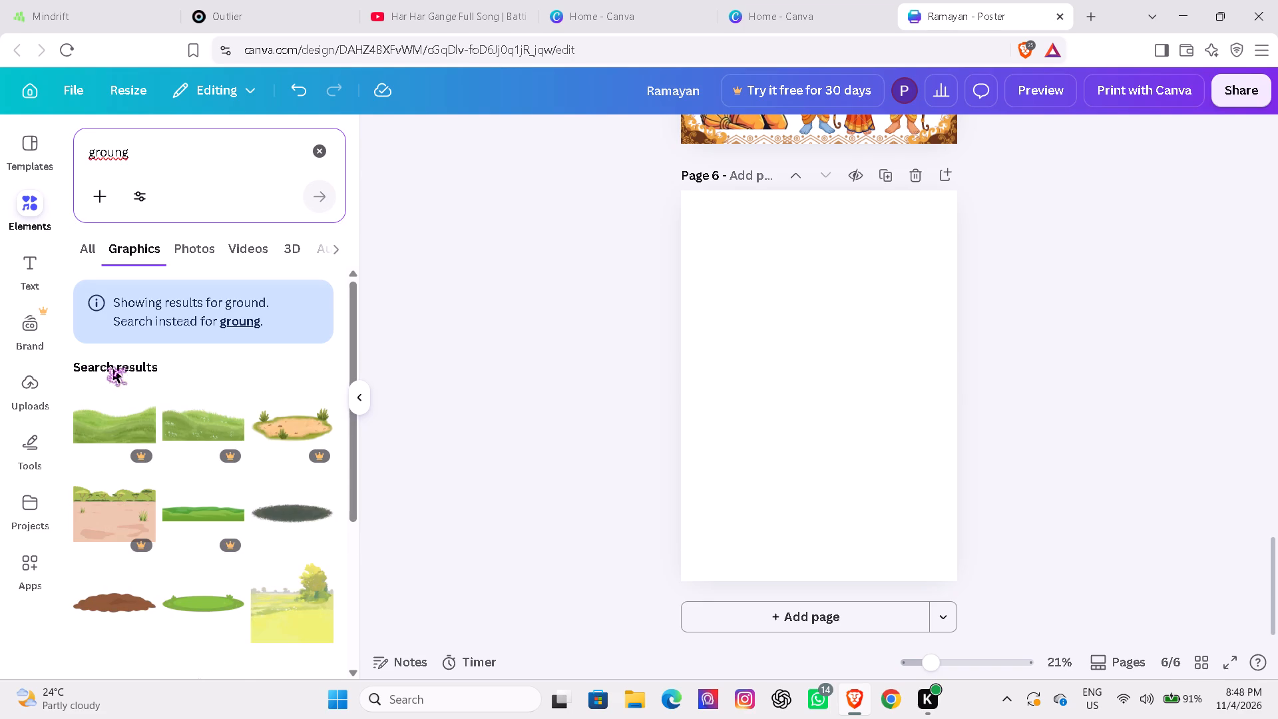
key("BackSpace")
key("d")
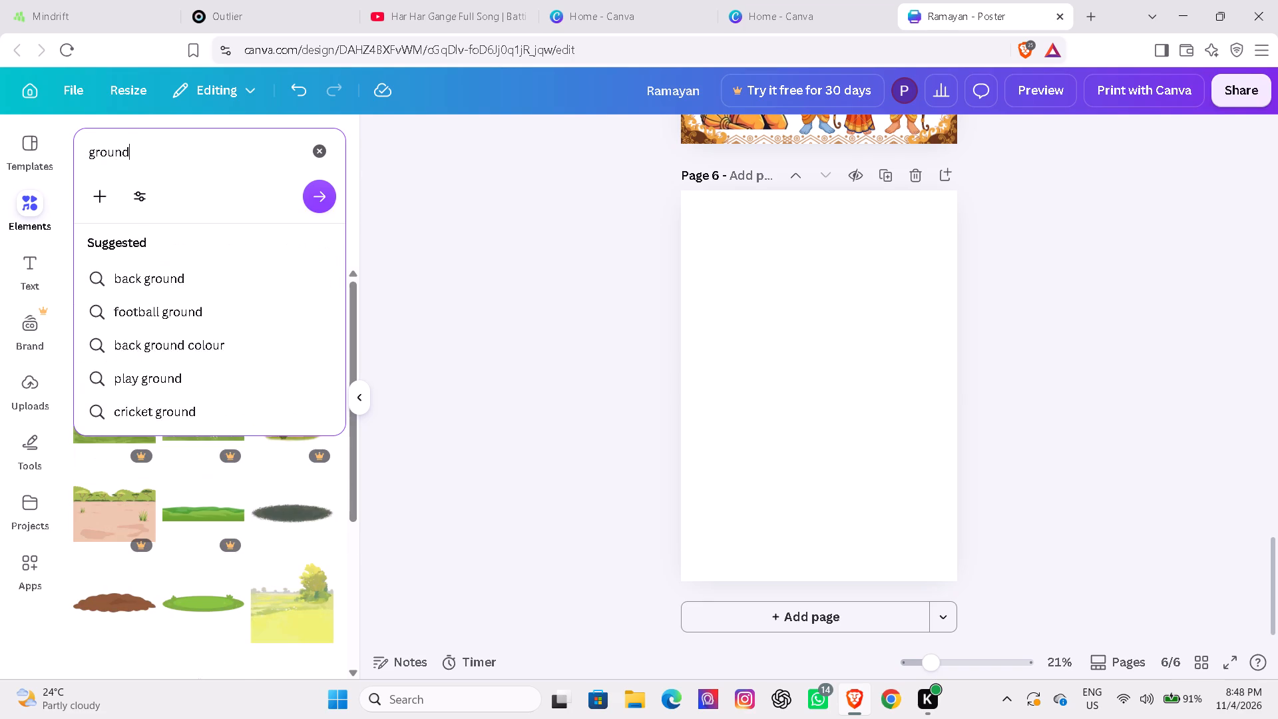
key("Return")
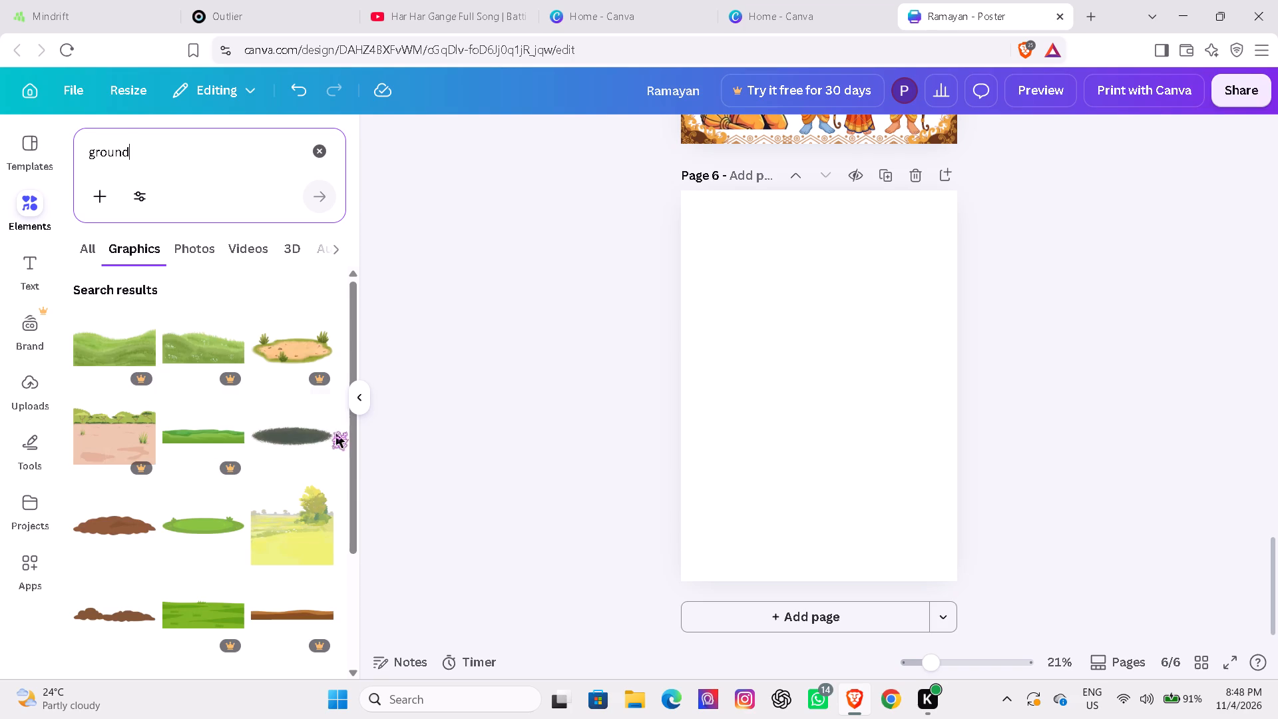
Add the flat green grass ground graphic to page 6, enlarged past both page sides and aligned to the page's bottom edge.
left_click_drag(351, 481, 359, 521)
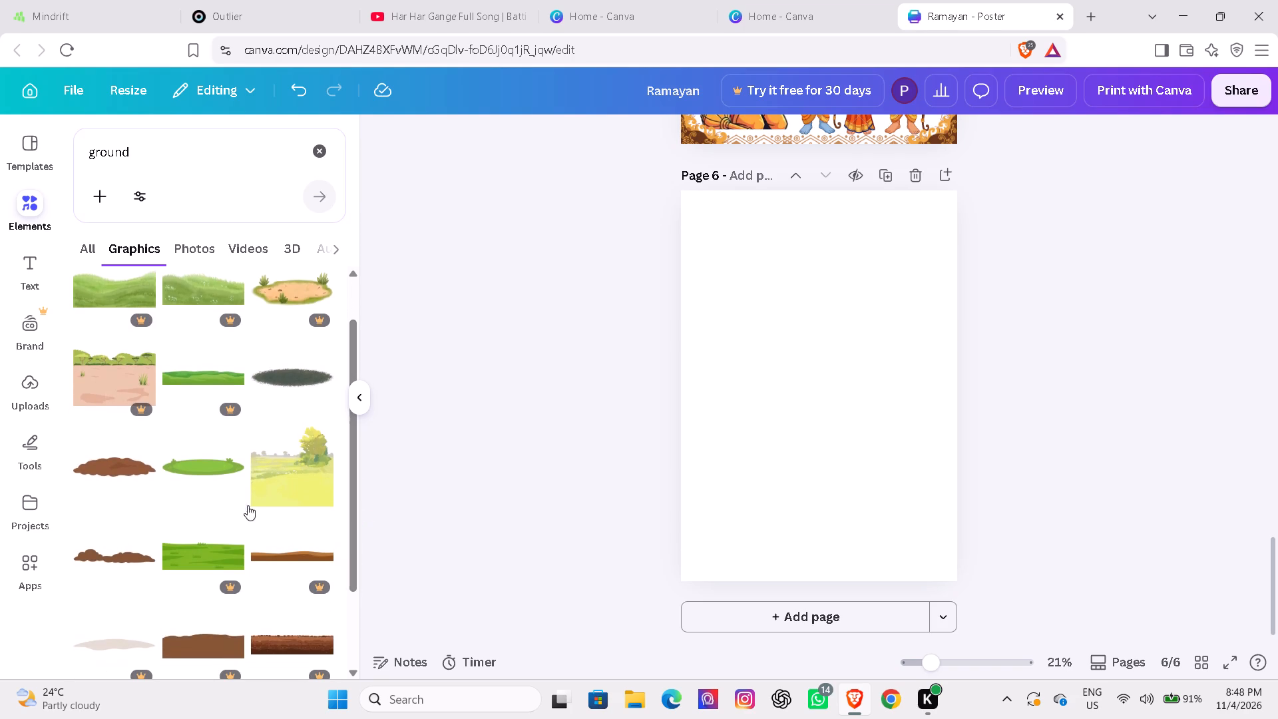
left_click(213, 543)
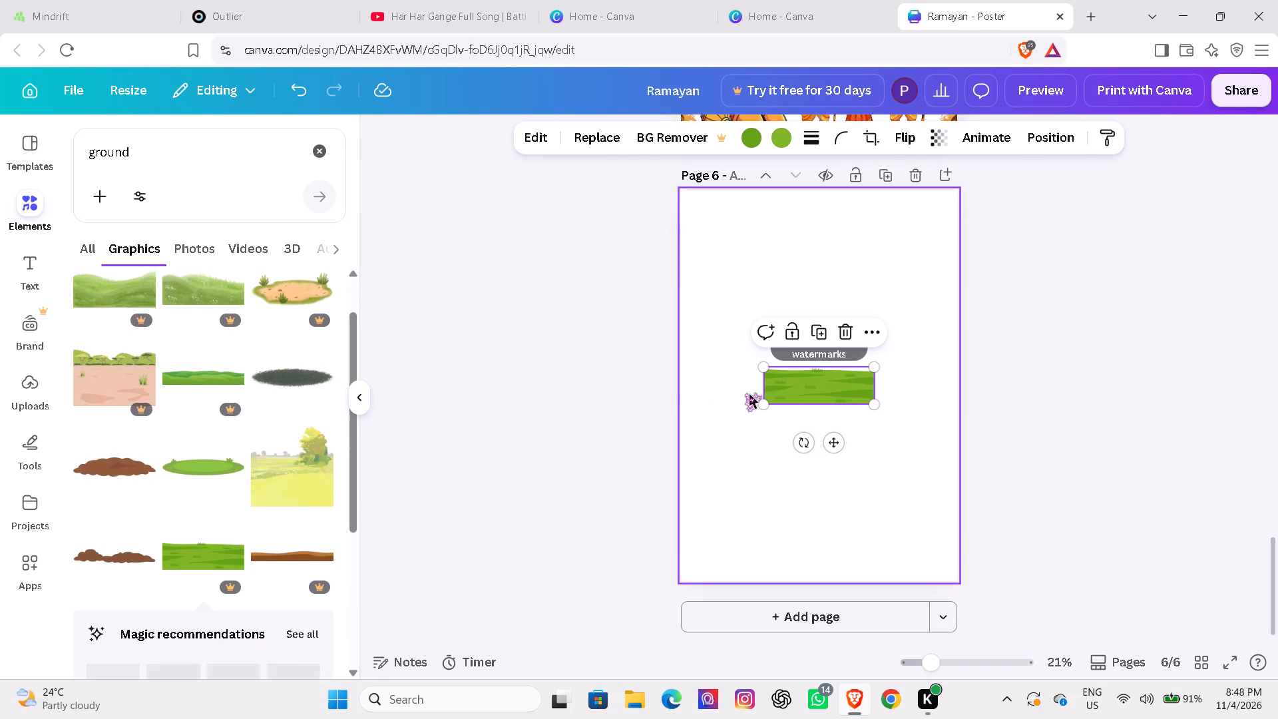
left_click(755, 364)
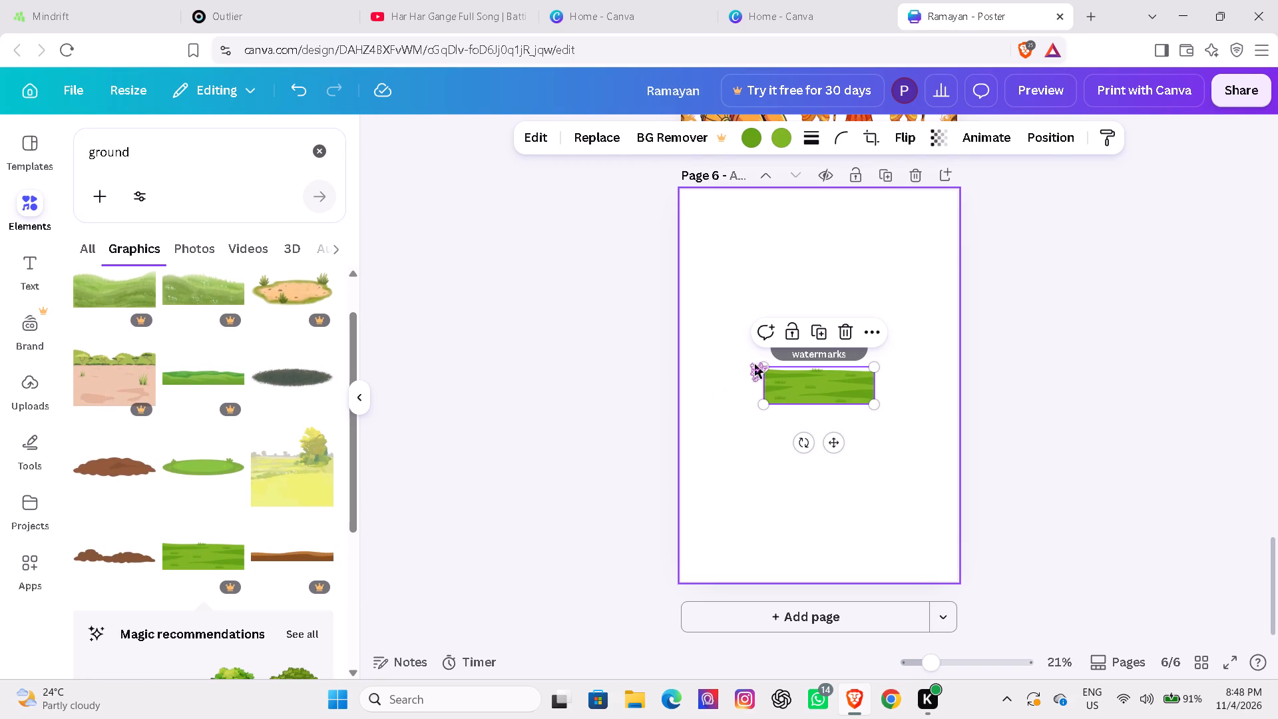
left_click_drag(766, 371, 629, 347)
left_click_drag(748, 374, 815, 531)
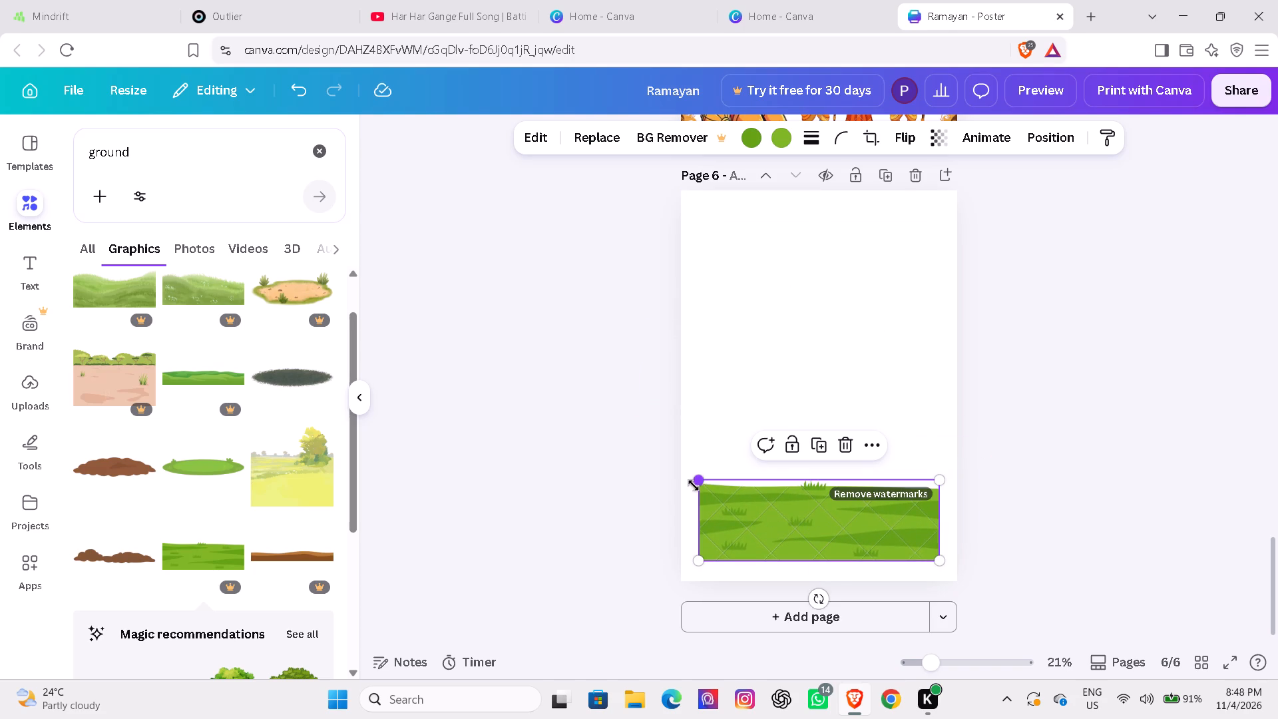
left_click_drag(697, 486, 569, 348)
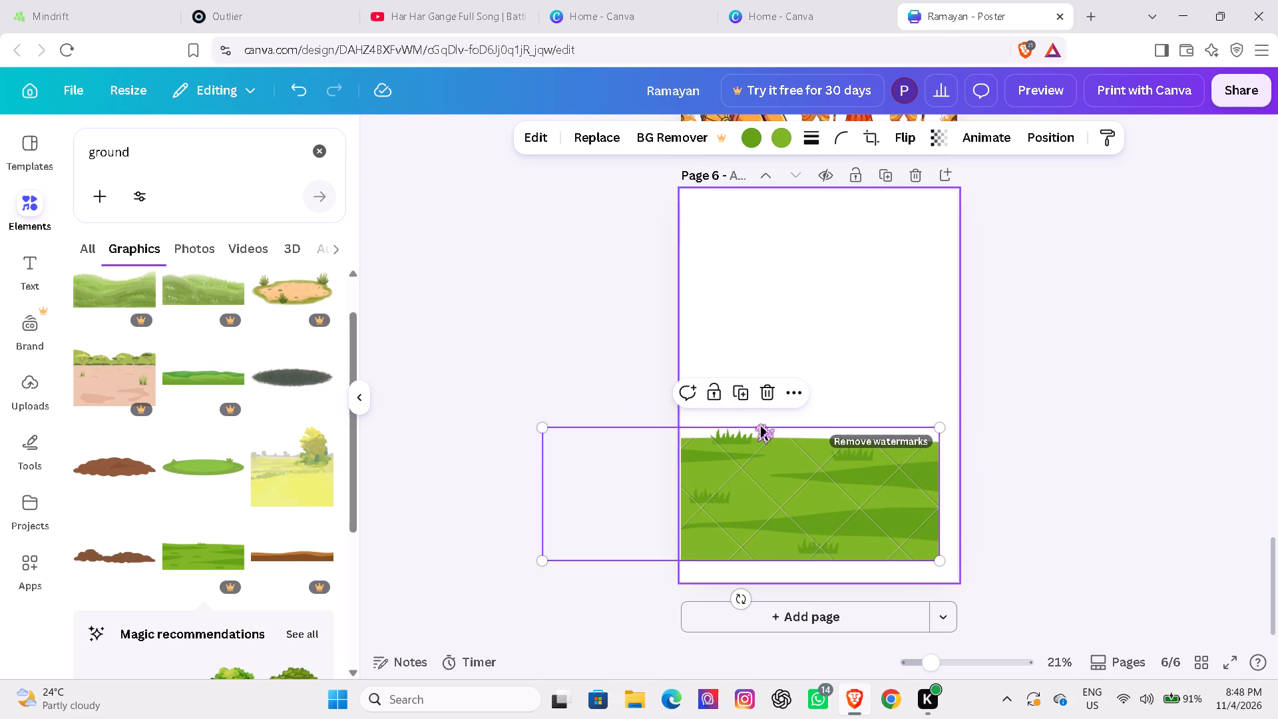
left_click_drag(936, 427, 999, 286)
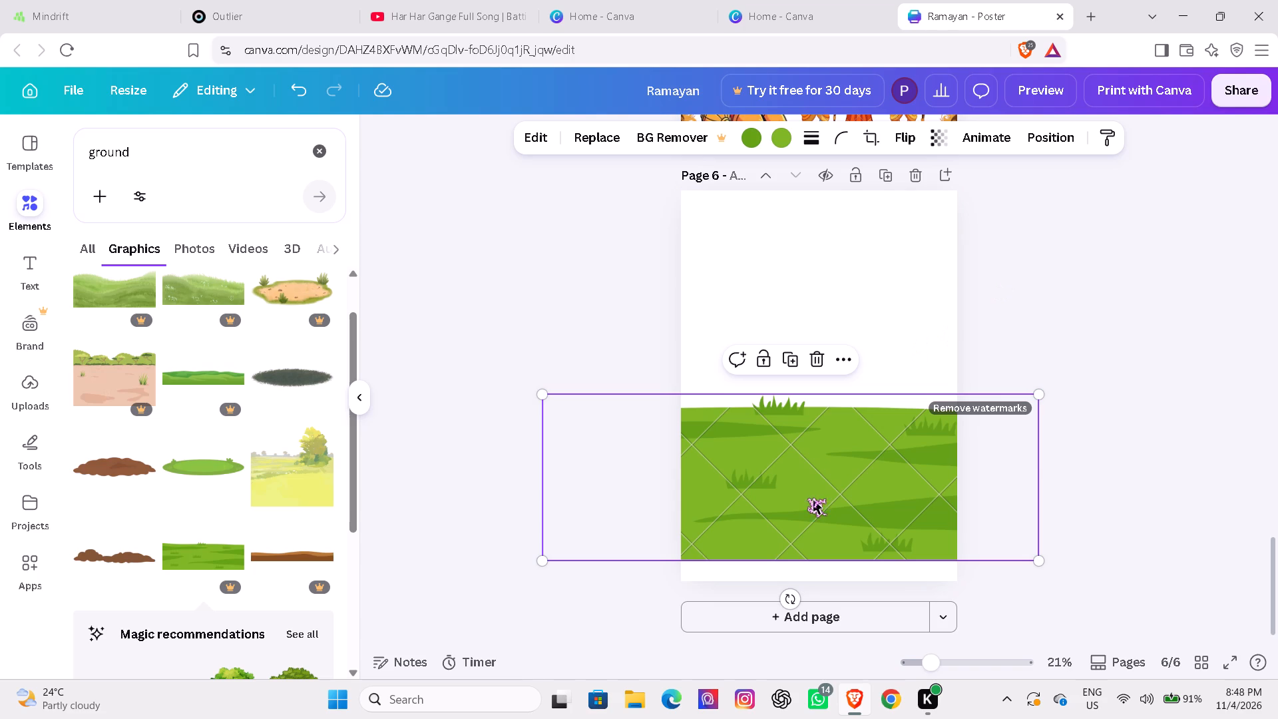
left_click(1082, 333)
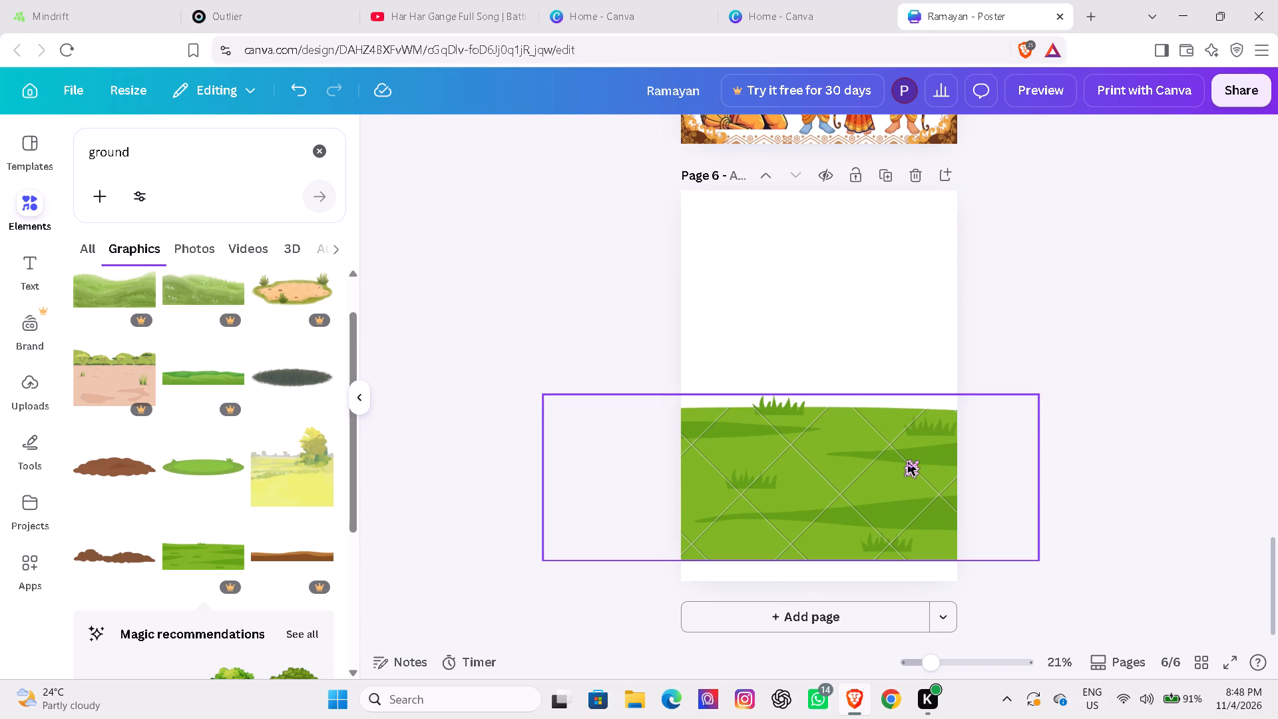
left_click_drag(905, 465, 905, 501)
left_click(1070, 321)
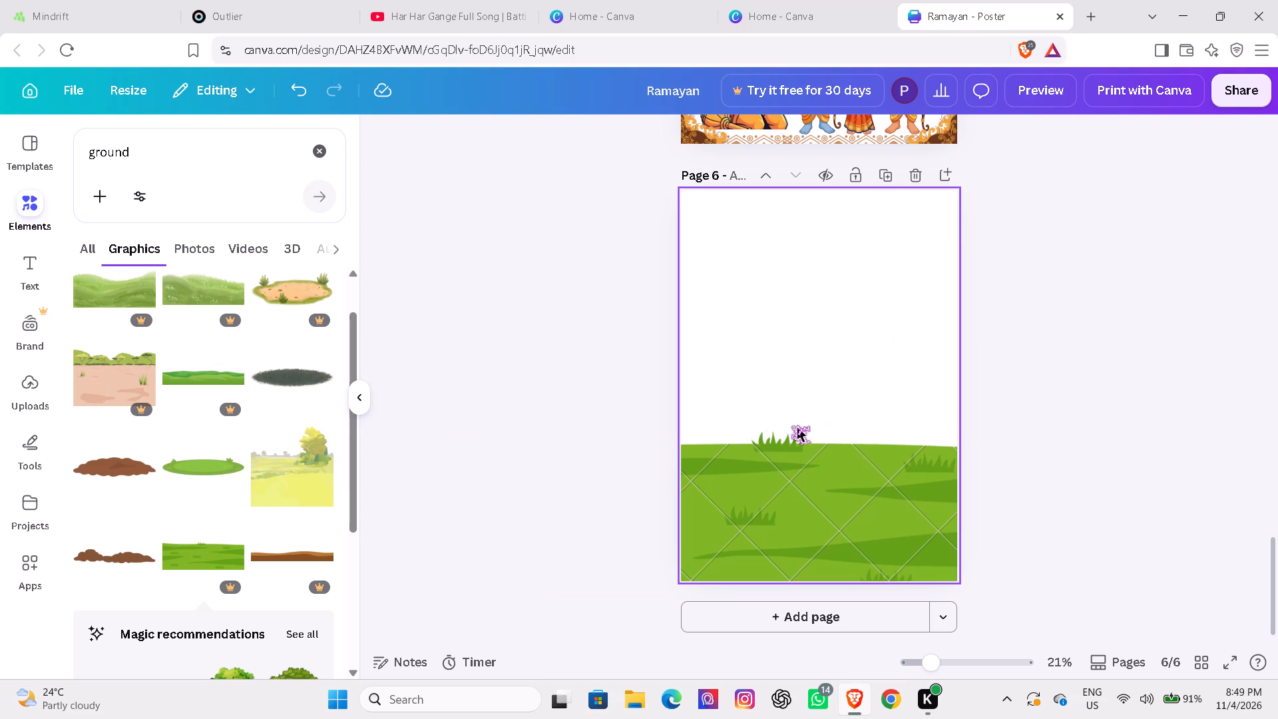
Replace the graphics search with "stage".
left_click(185, 158)
key("BackSpace")
key("BackSpace")
key("BackSpace")
key("BackSpace")
key("BackSpace")
key("BackSpace")
key("BackSpace")
key("BackSpace")
key("BackSpace")
key("BackSpace")
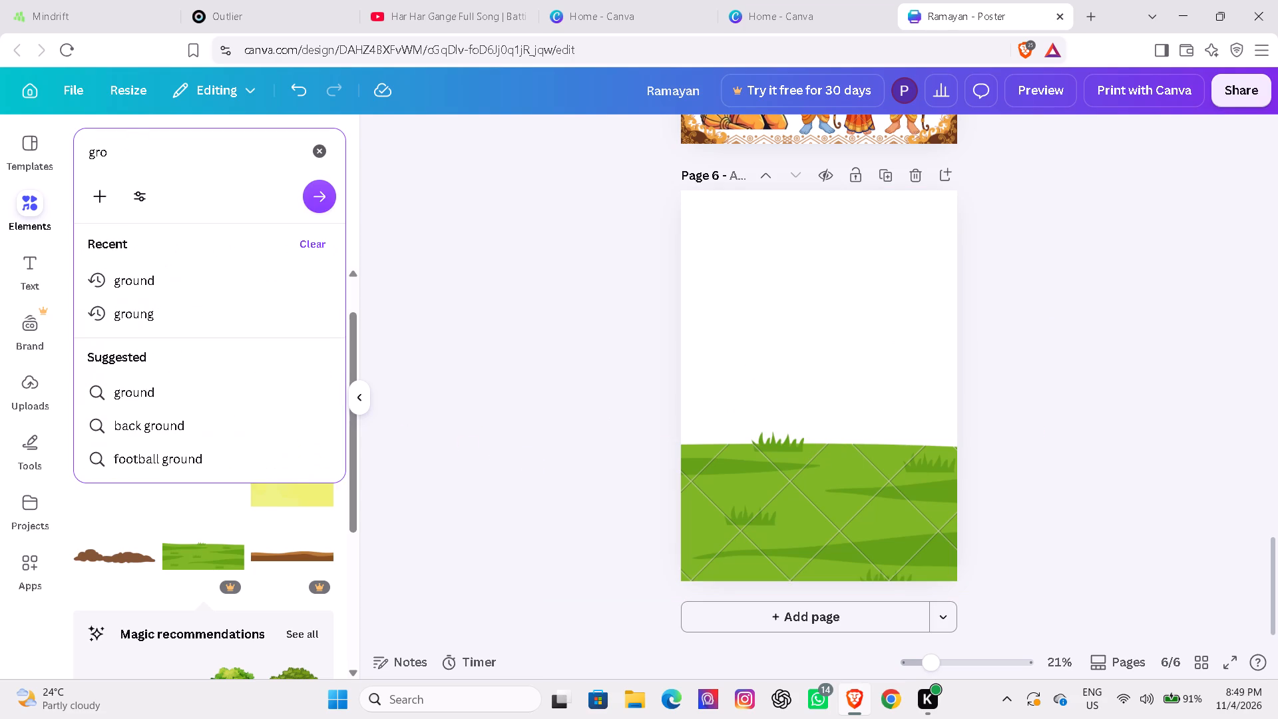
key("m")
type("a")
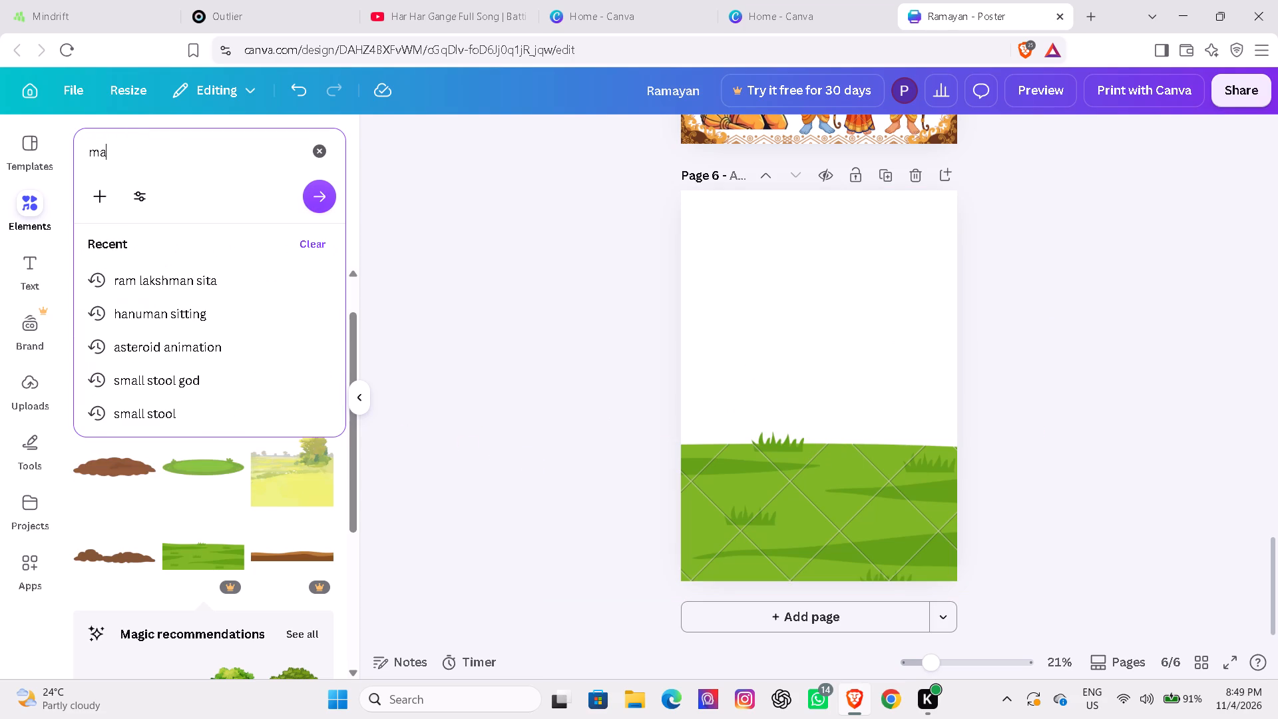
key("space")
key("BackSpace")
key("BackSpace")
key("BackSpace")
key("BackSpace")
key("BackSpace")
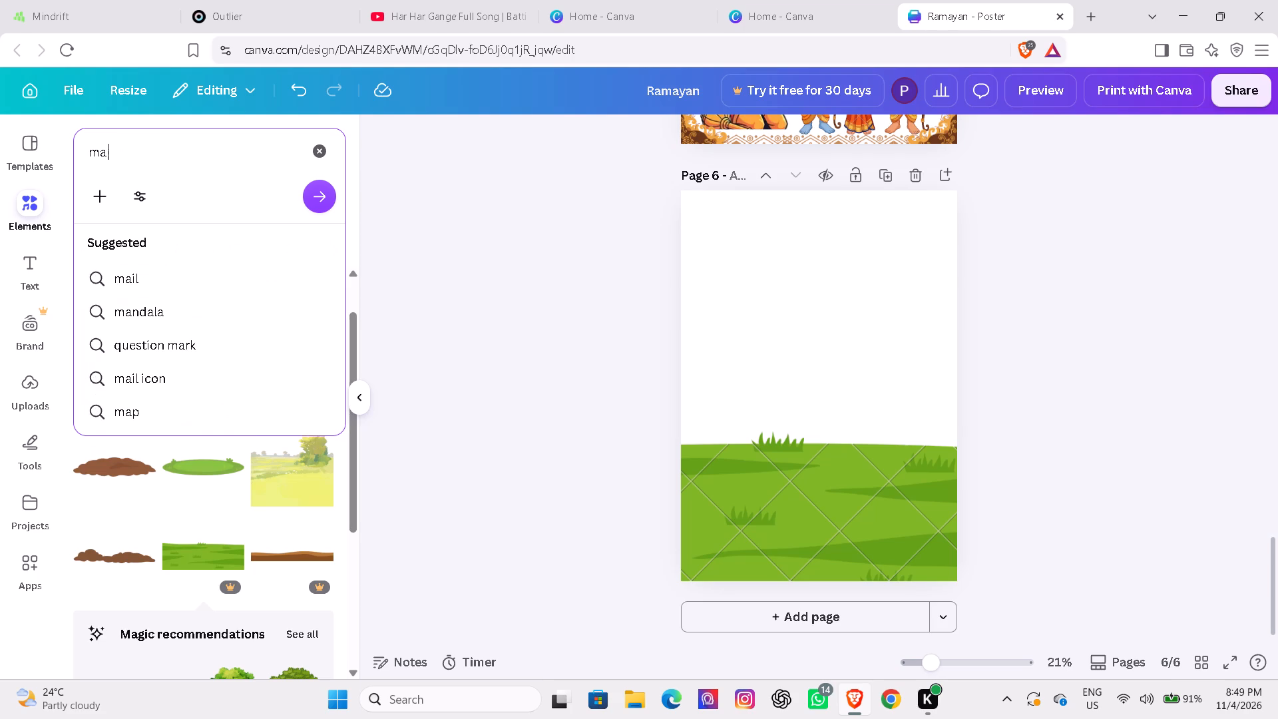
type("stage")
key("Return")
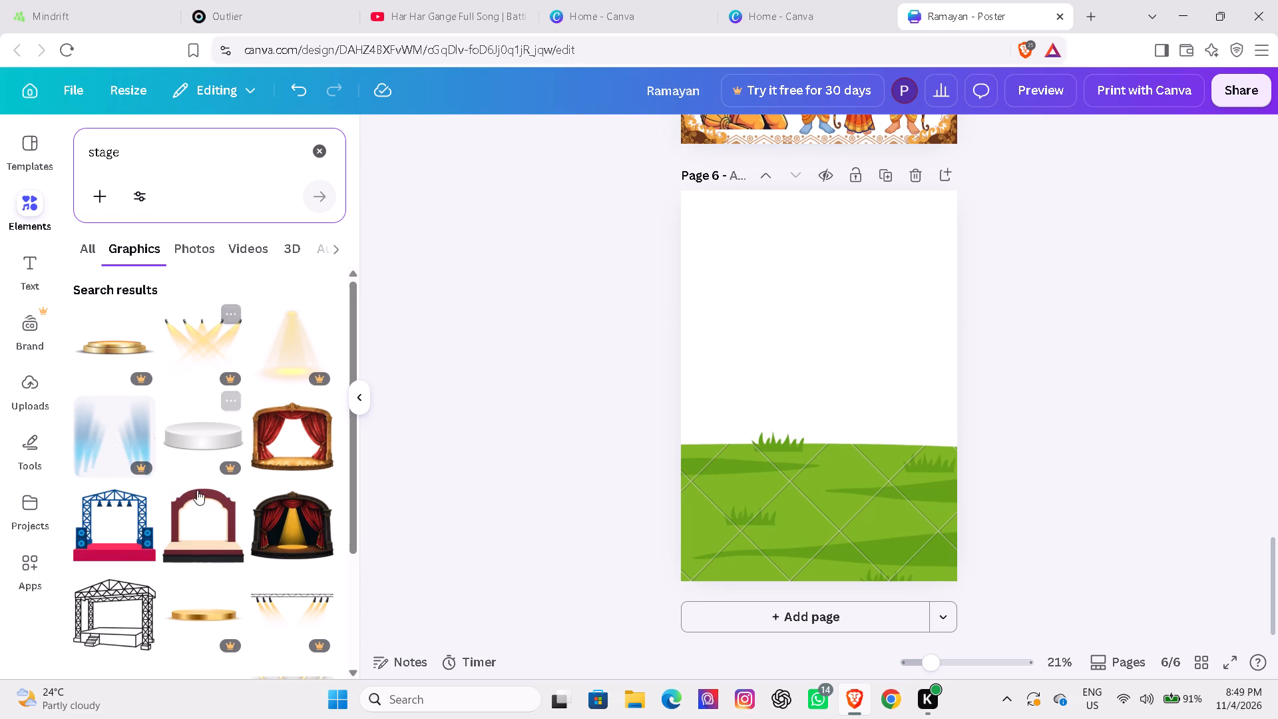
Add the maroon arched stage graphic to page 6, shrink it and position it near the page's centre, standing on the grass.
left_click(204, 516)
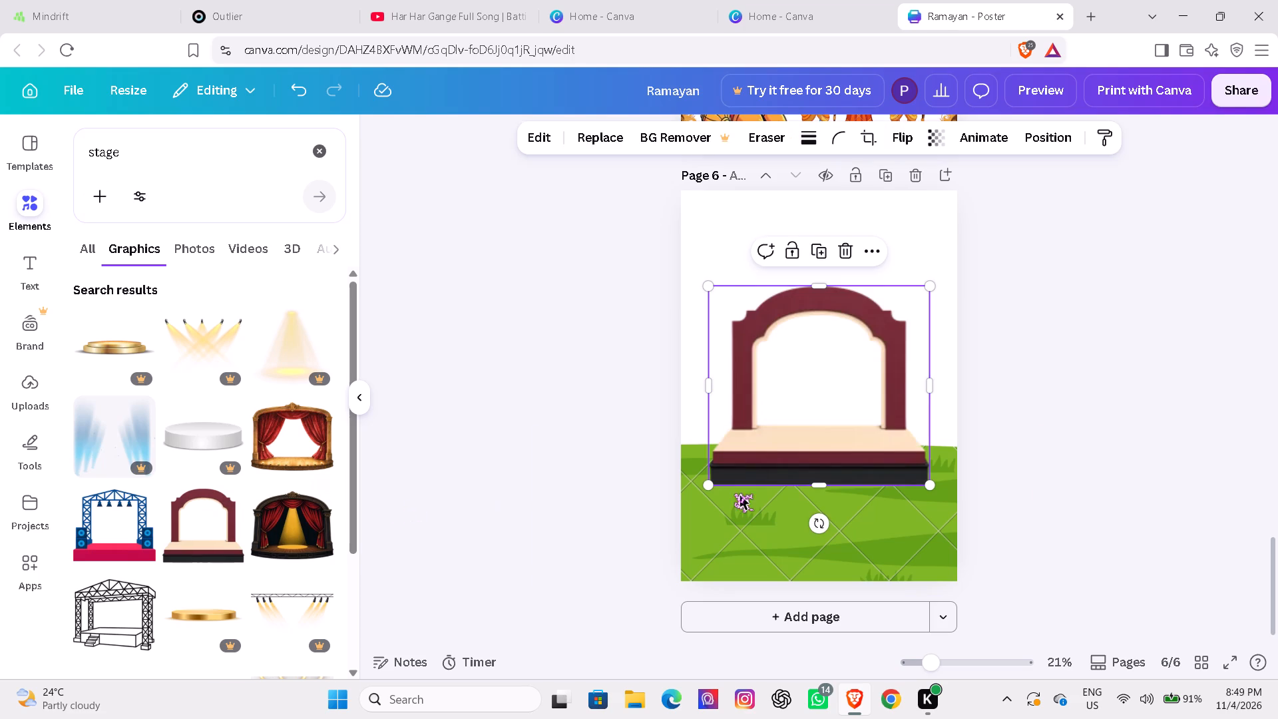
left_click(831, 399)
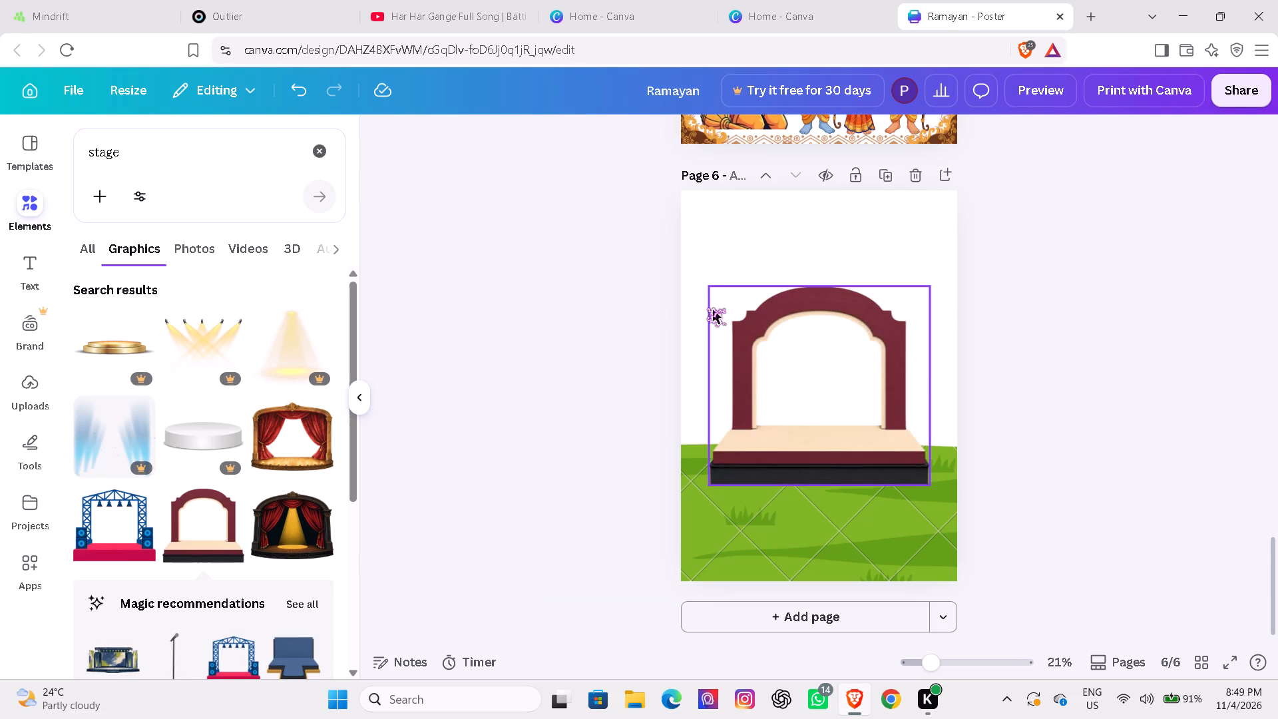
left_click(749, 326)
left_click_drag(710, 292, 747, 345)
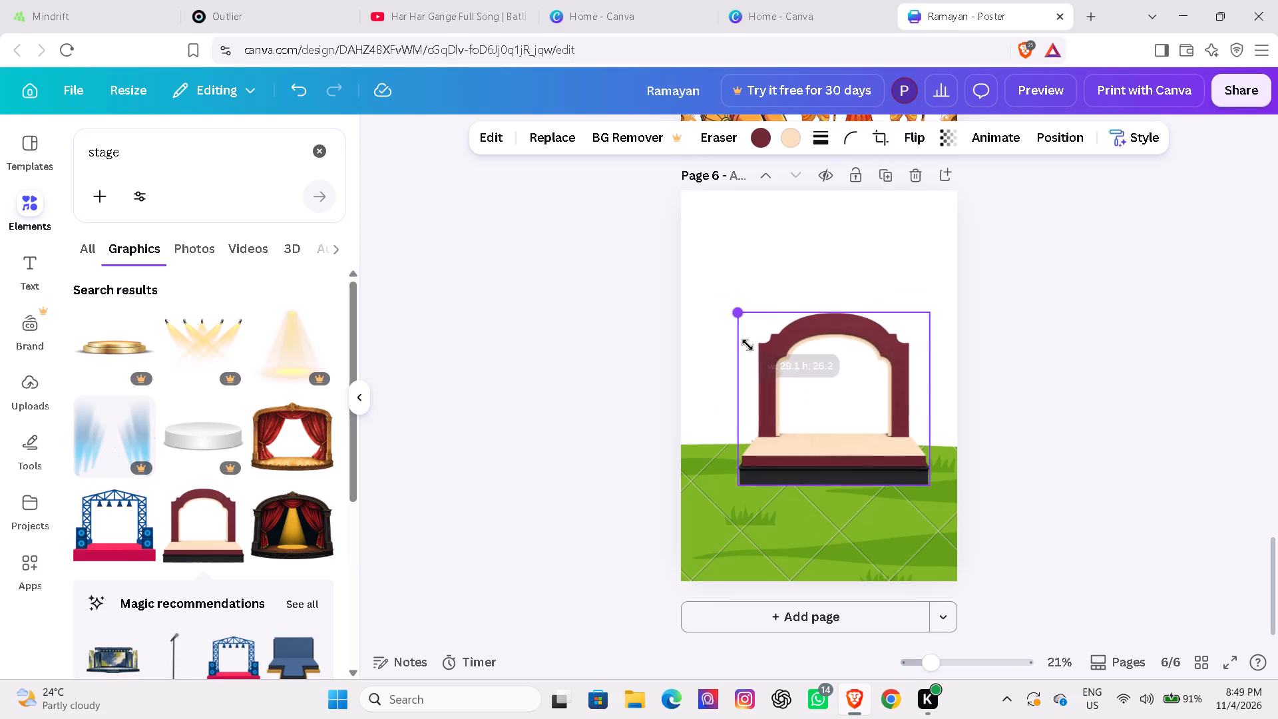
left_click_drag(747, 345, 750, 352)
left_click_drag(894, 431, 862, 427)
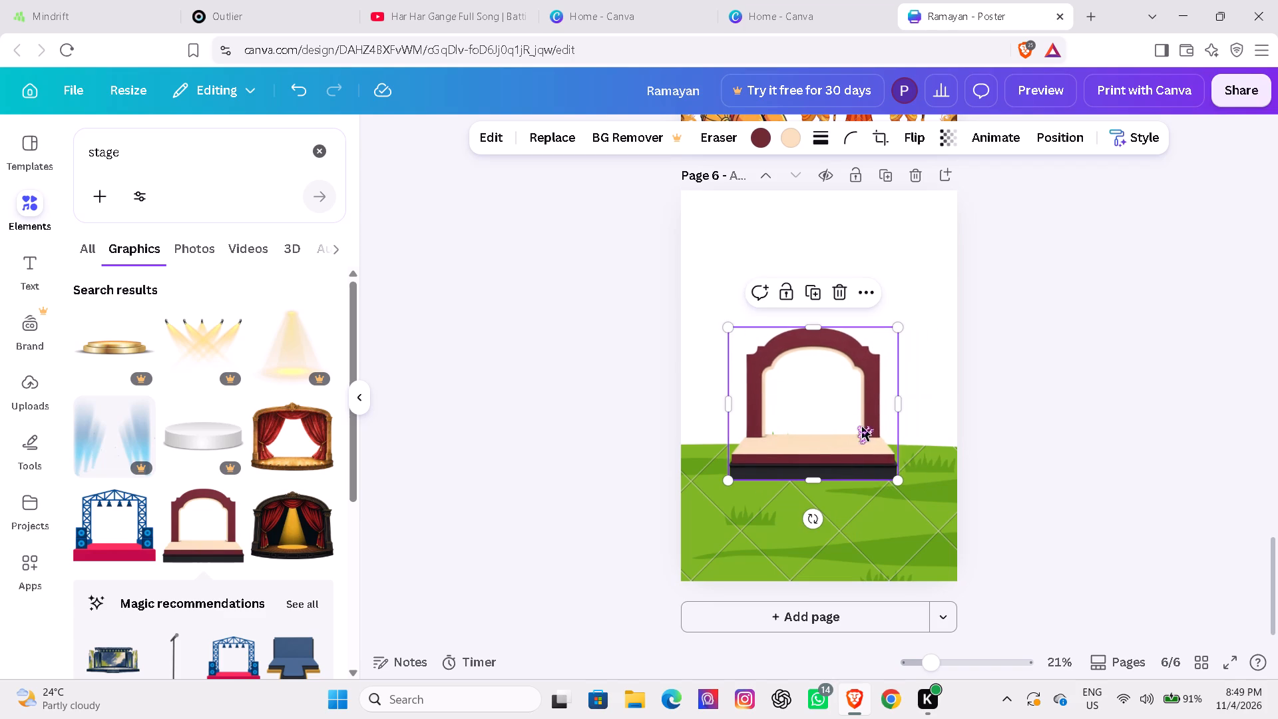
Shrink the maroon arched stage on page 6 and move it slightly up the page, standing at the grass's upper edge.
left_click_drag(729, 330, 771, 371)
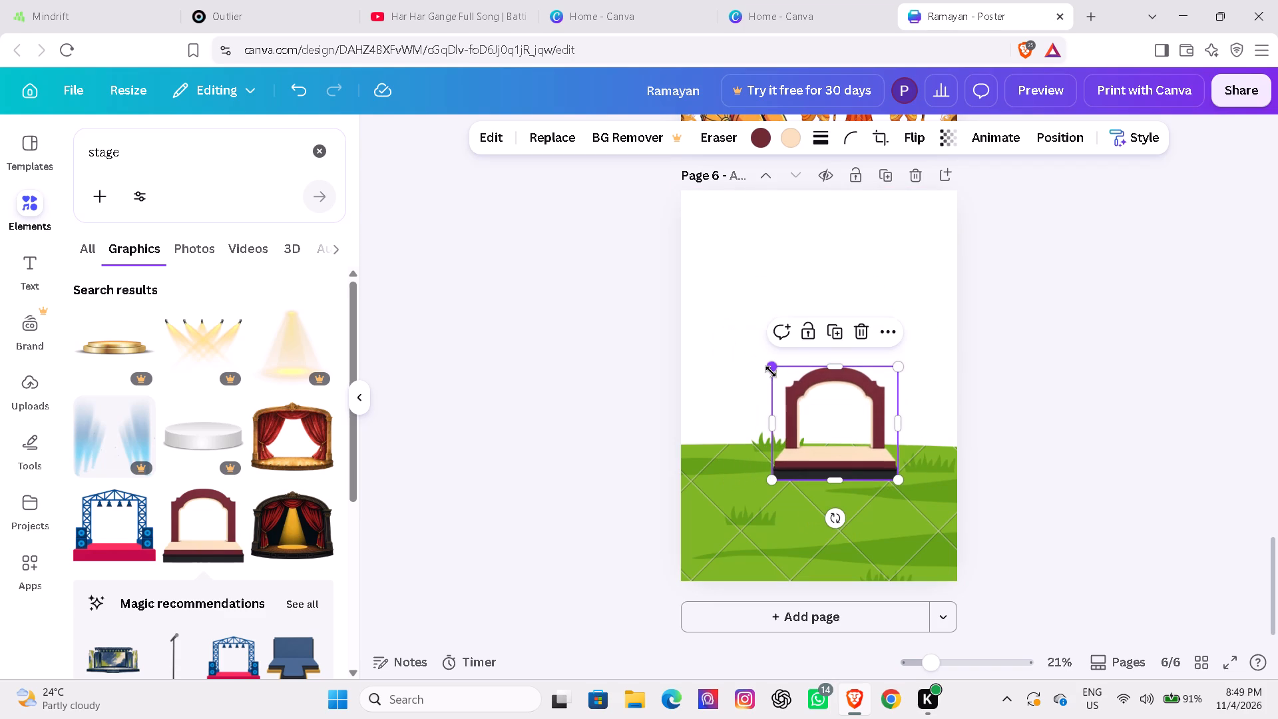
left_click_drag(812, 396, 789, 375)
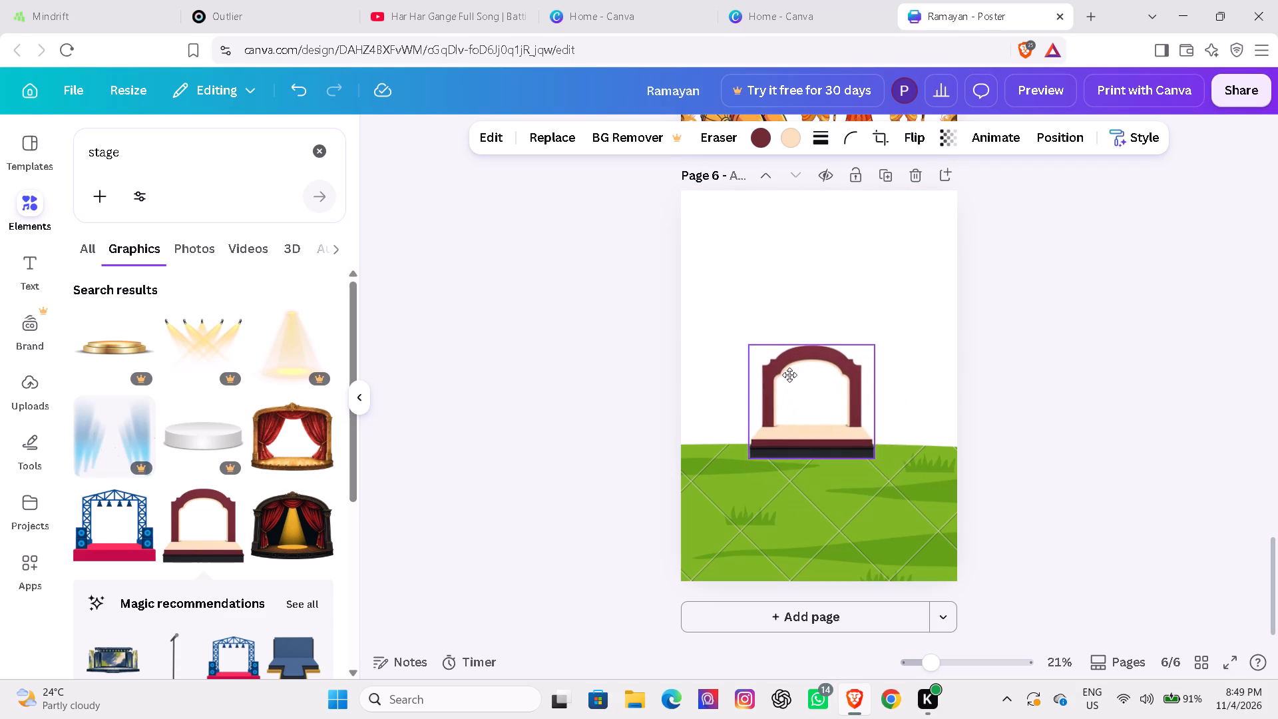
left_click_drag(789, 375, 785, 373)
Enlarge the grass ground graphic further past both sides of page 6, raising its upper edge behind the stage's platform.
left_click(915, 468)
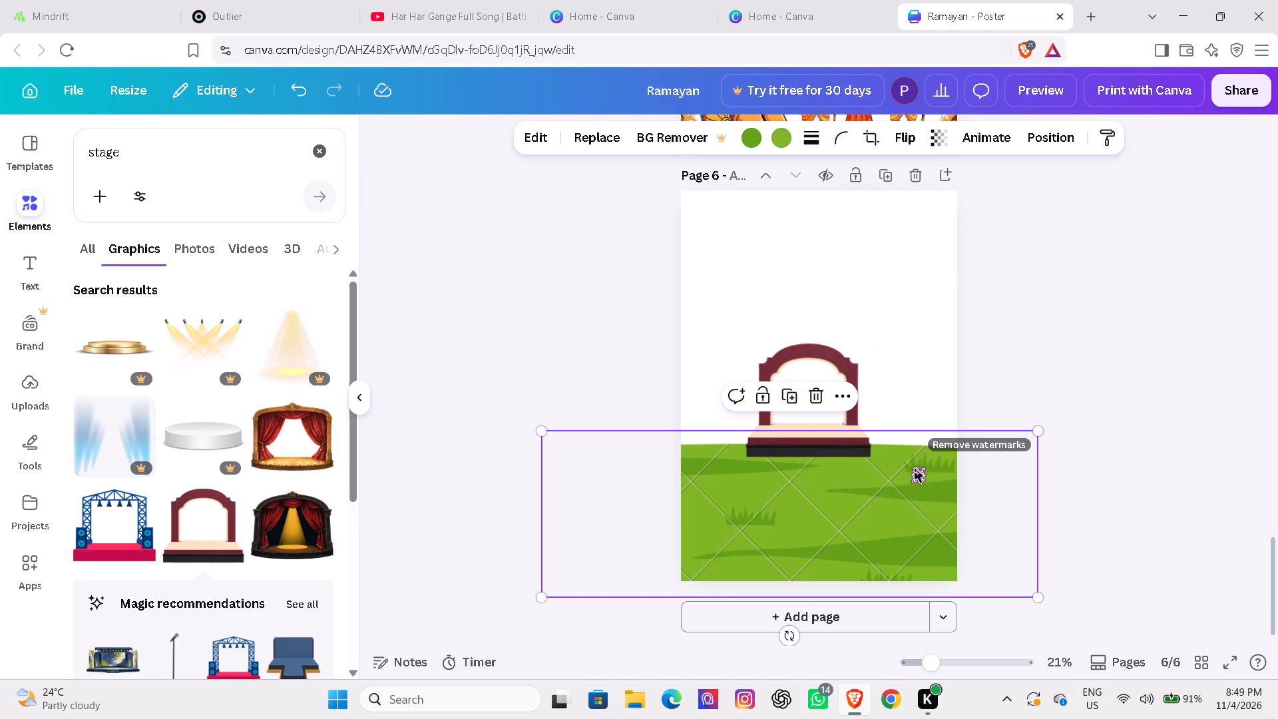
left_click_drag(1030, 427, 1032, 407)
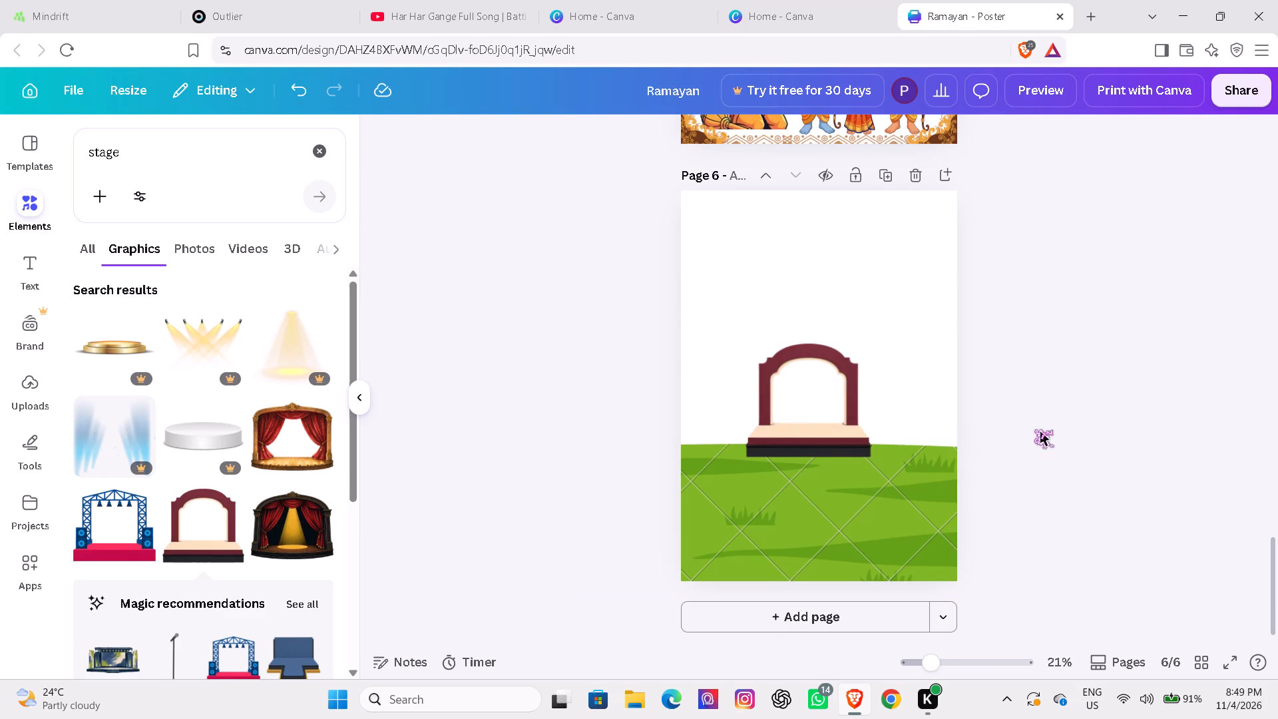
left_click(929, 553)
left_click_drag(1037, 427, 1042, 394)
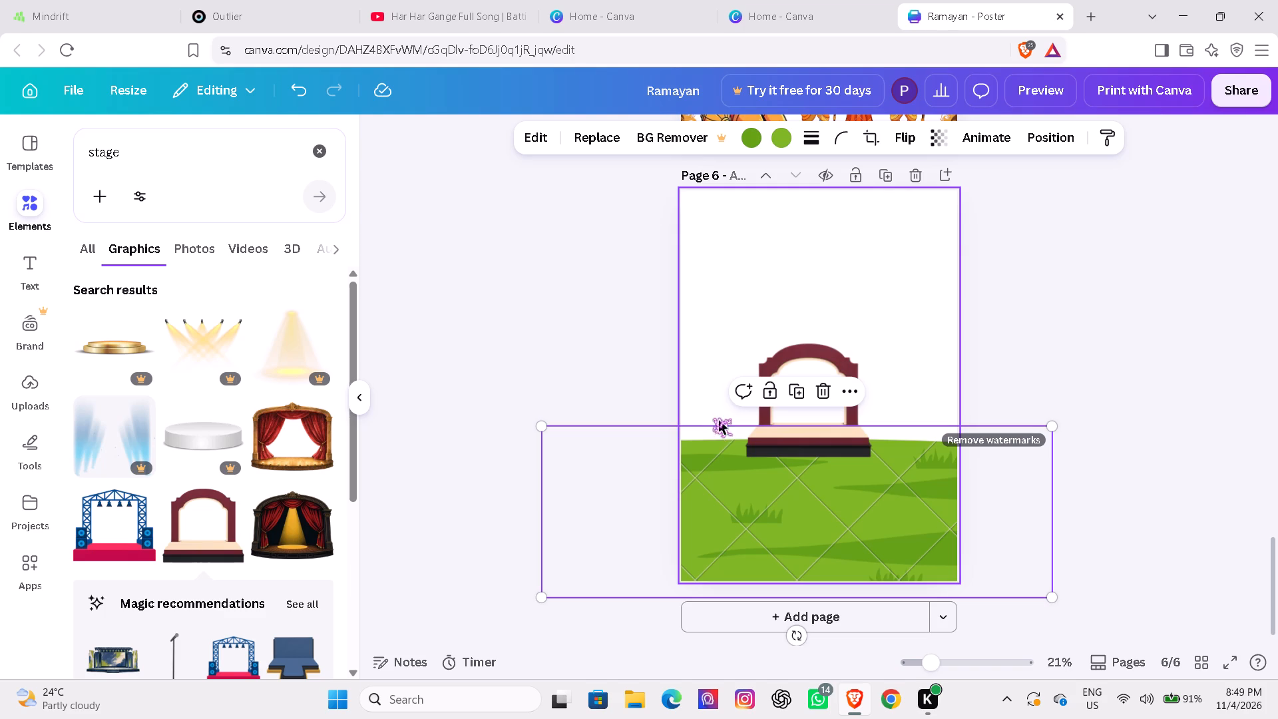
left_click(853, 455)
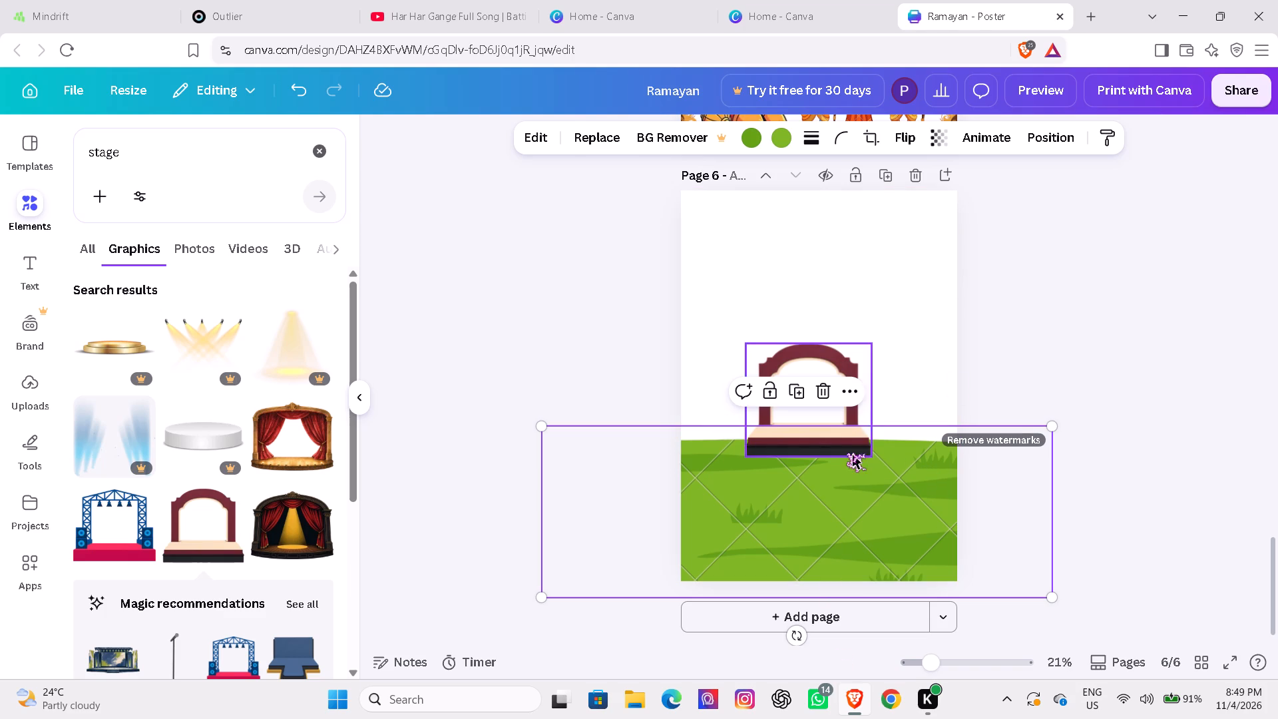
left_click(891, 470)
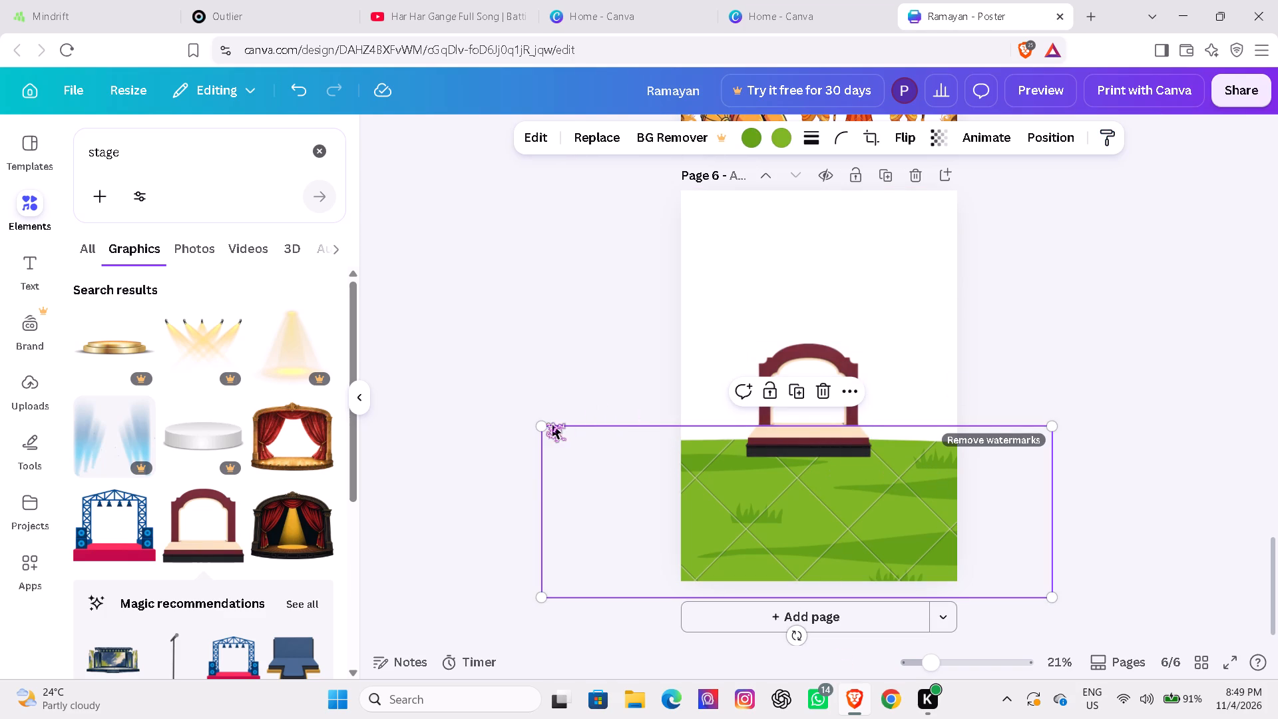
left_click_drag(539, 425, 524, 346)
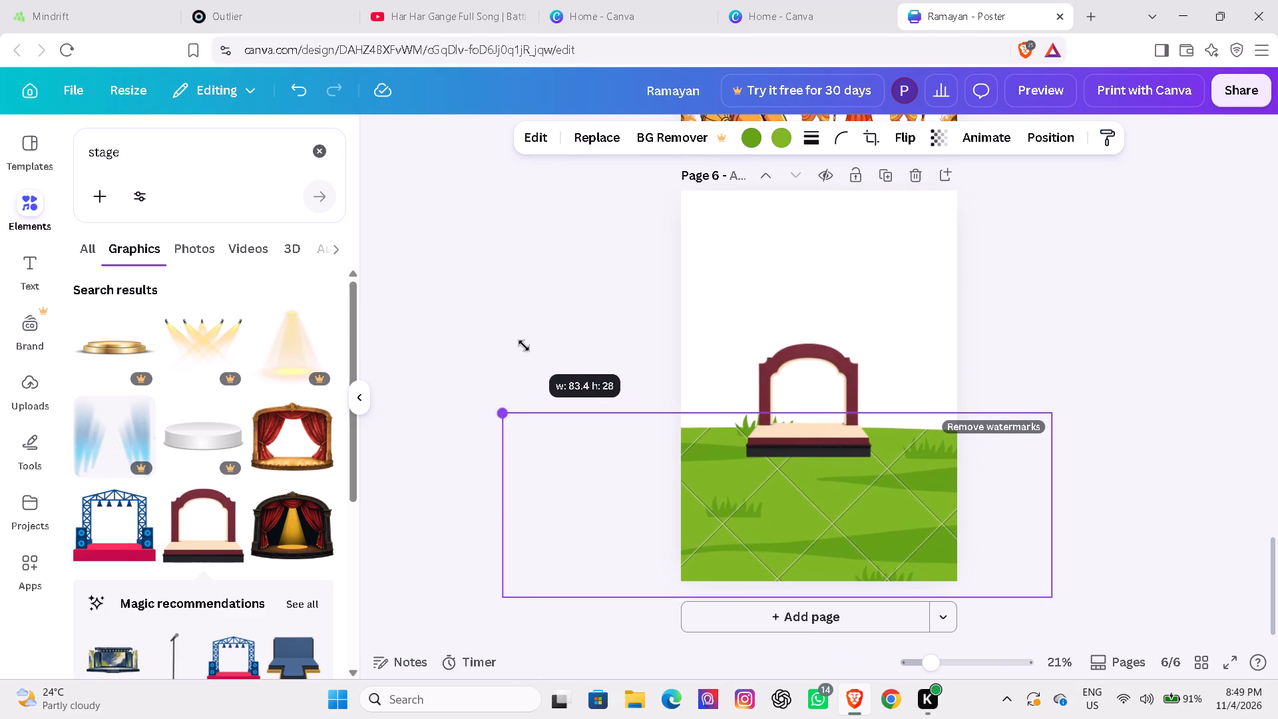
left_click_drag(524, 346, 536, 356)
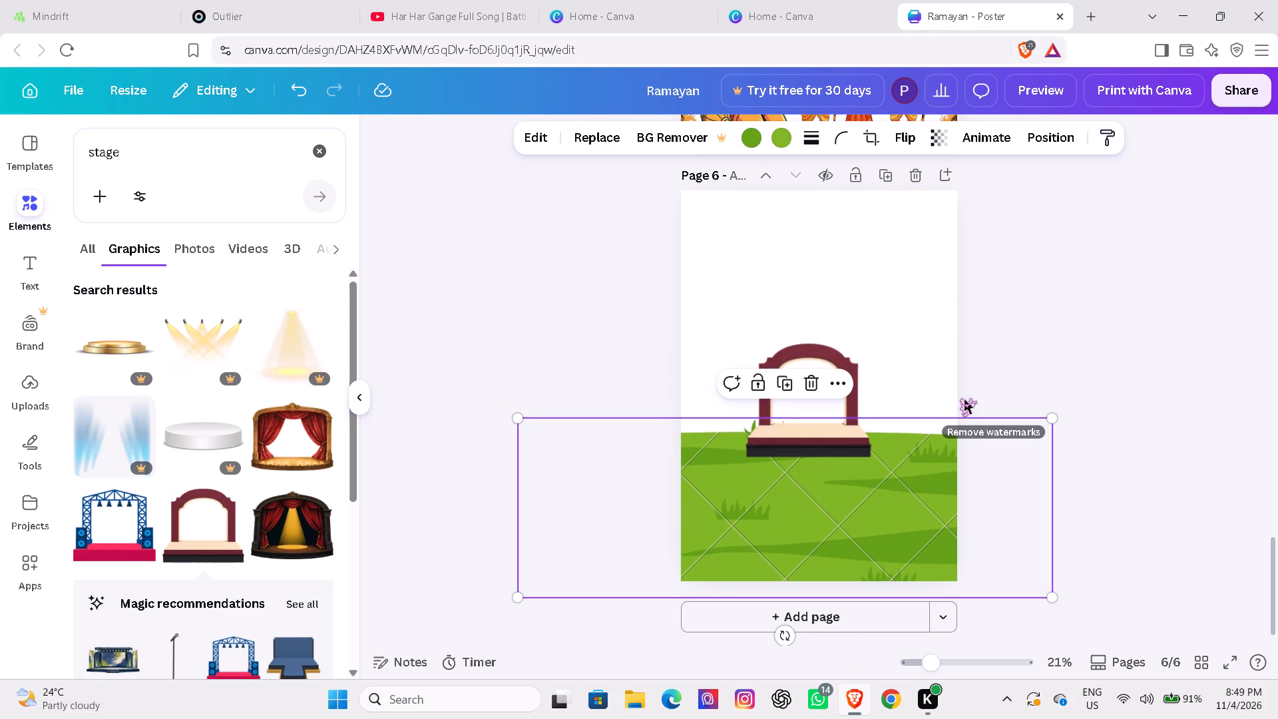
left_click_drag(1052, 414, 1106, 361)
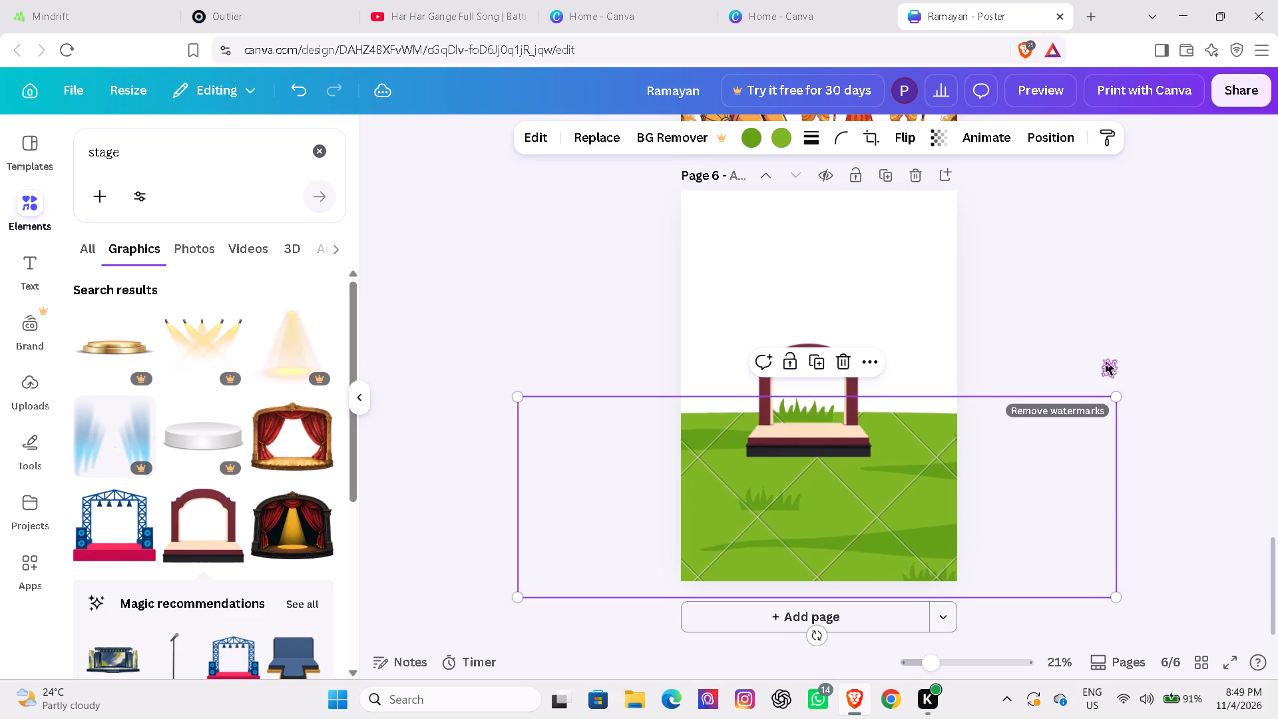
left_click(837, 448)
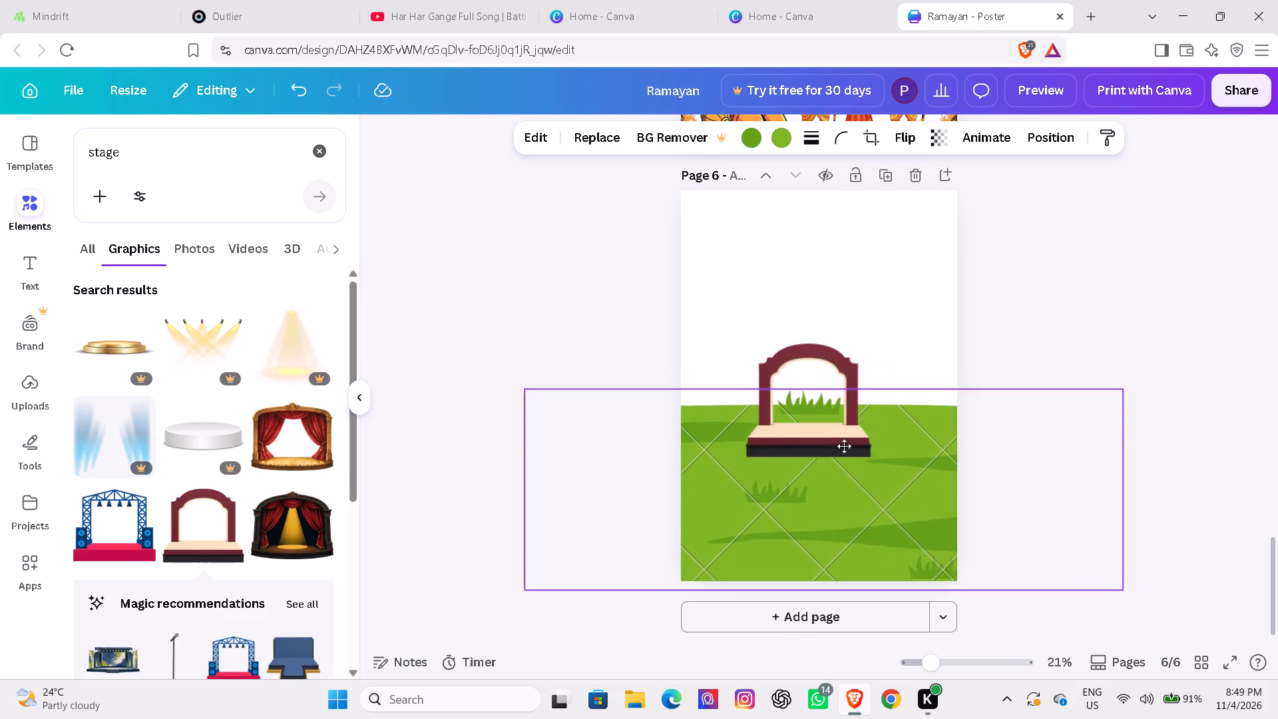
left_click(838, 451)
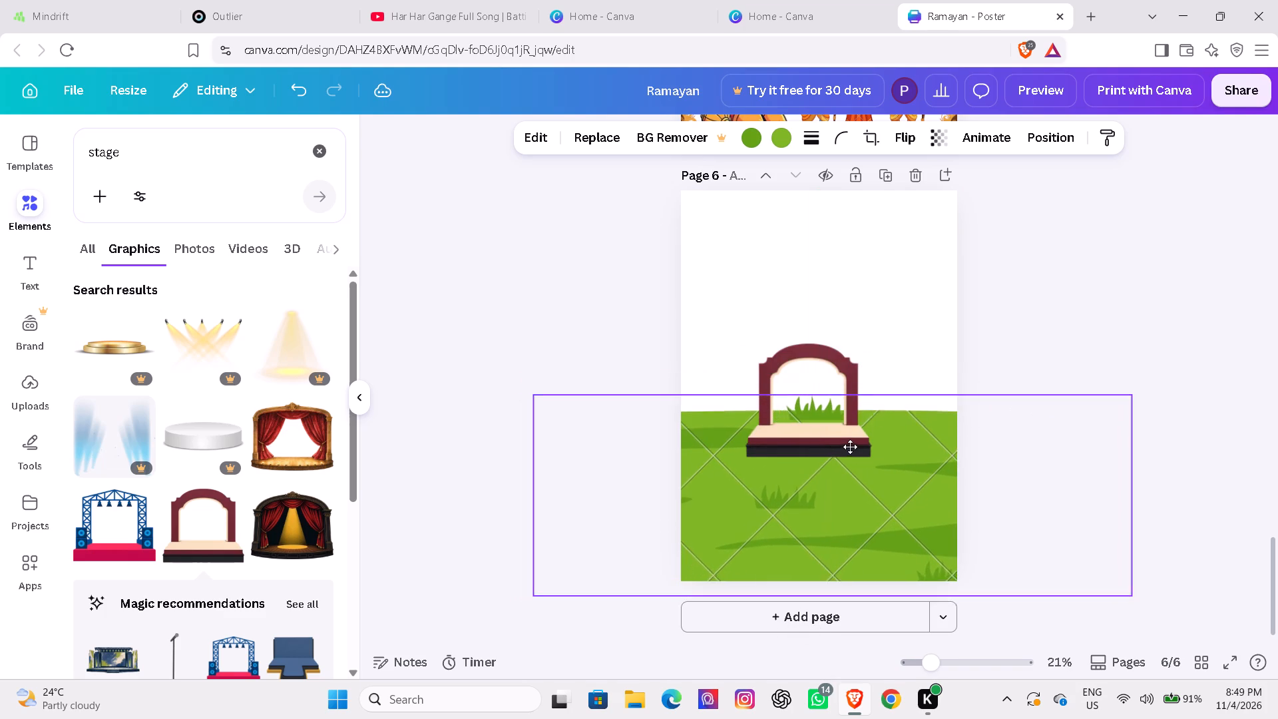
left_click(1034, 323)
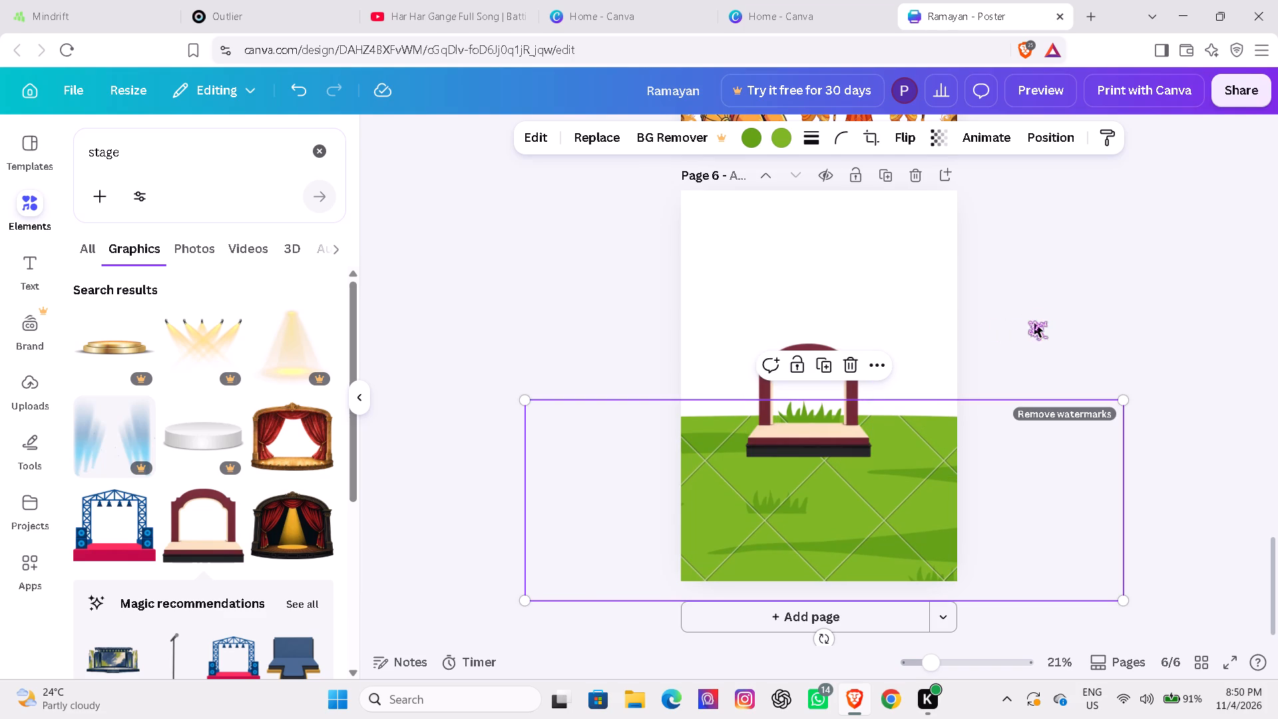
Enlarge the maroon arched stage and centre it horizontally on page 6, with its base resting on the grass.
left_click(843, 372)
left_click_drag(825, 443, 830, 425)
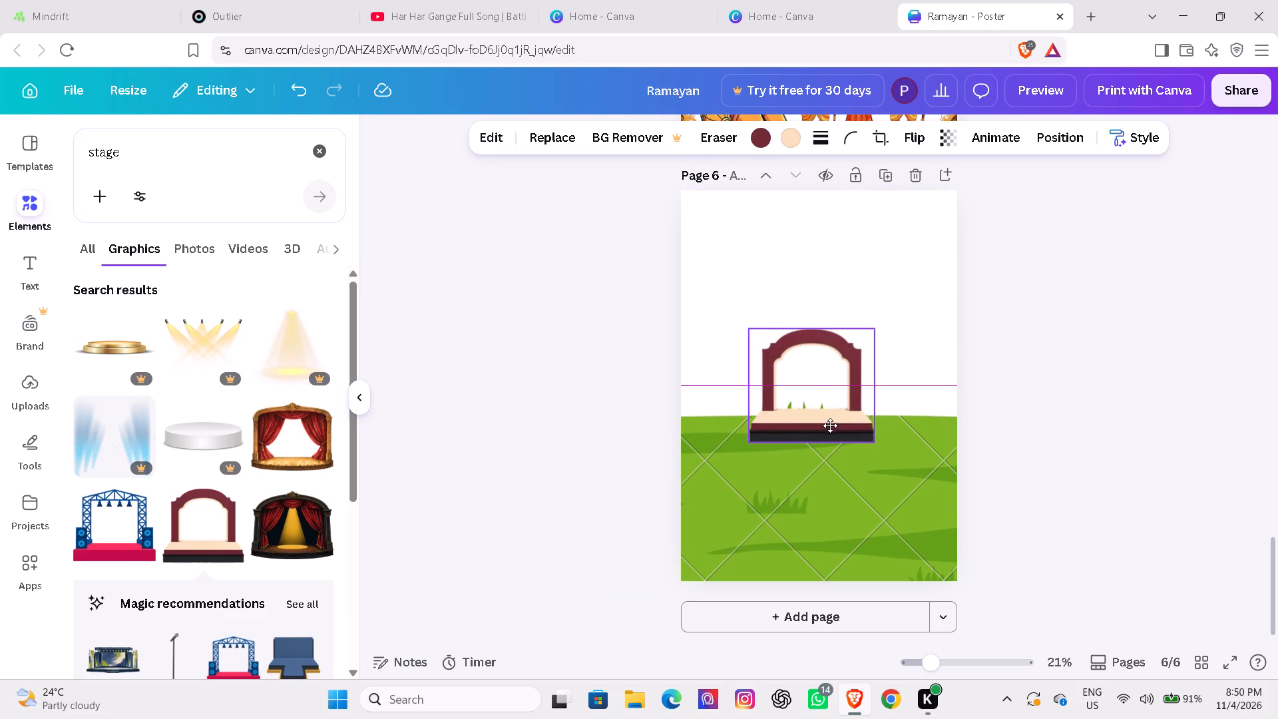
left_click_drag(830, 425, 825, 437)
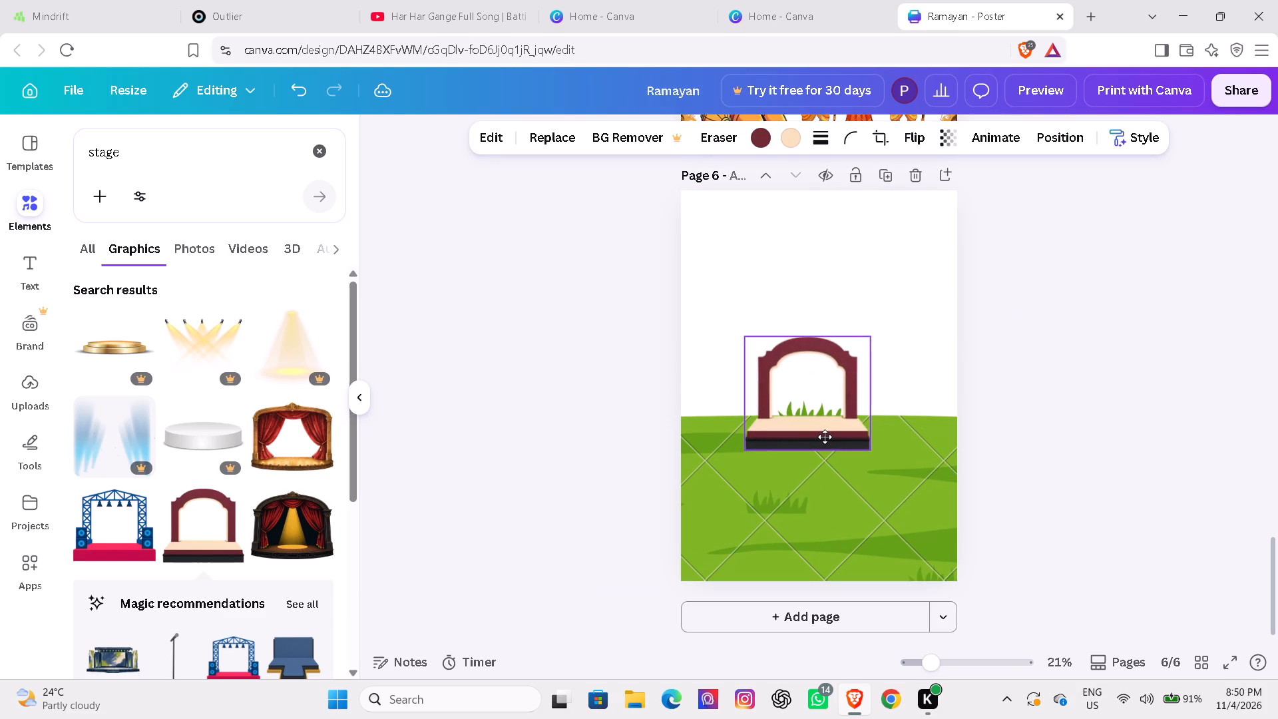
left_click_drag(825, 437, 825, 436)
left_click(1088, 365)
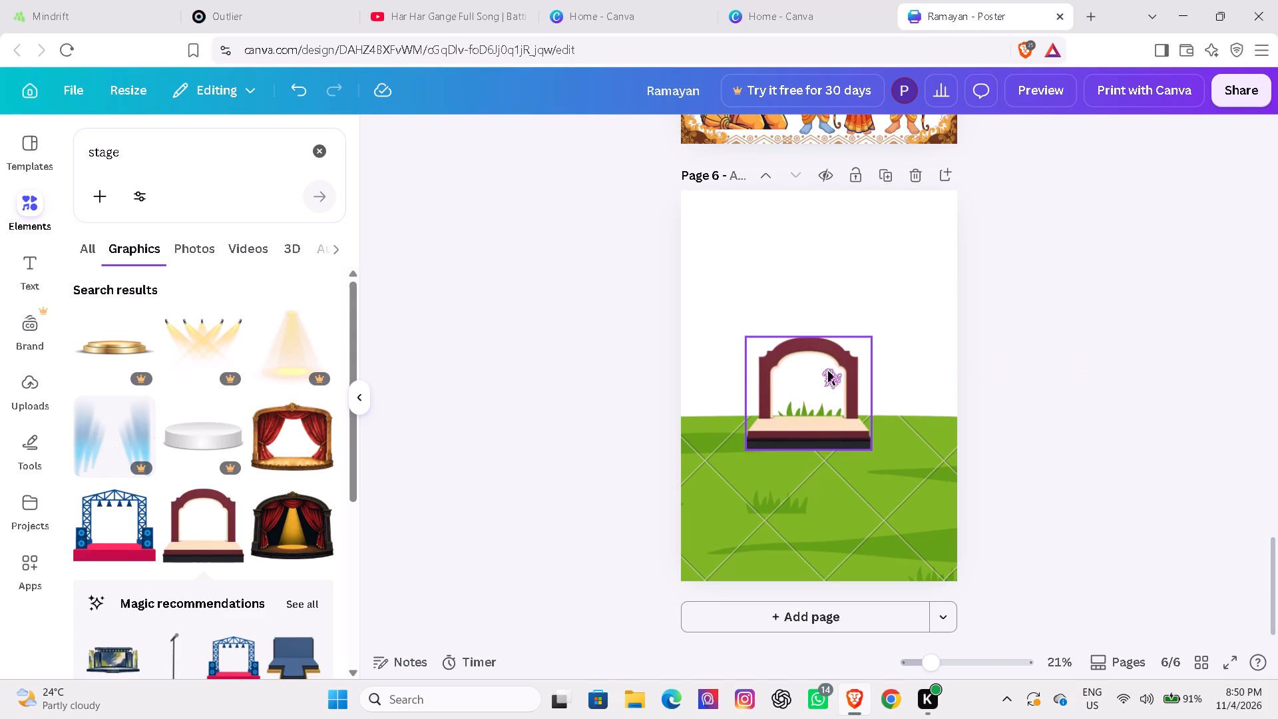
left_click(835, 373)
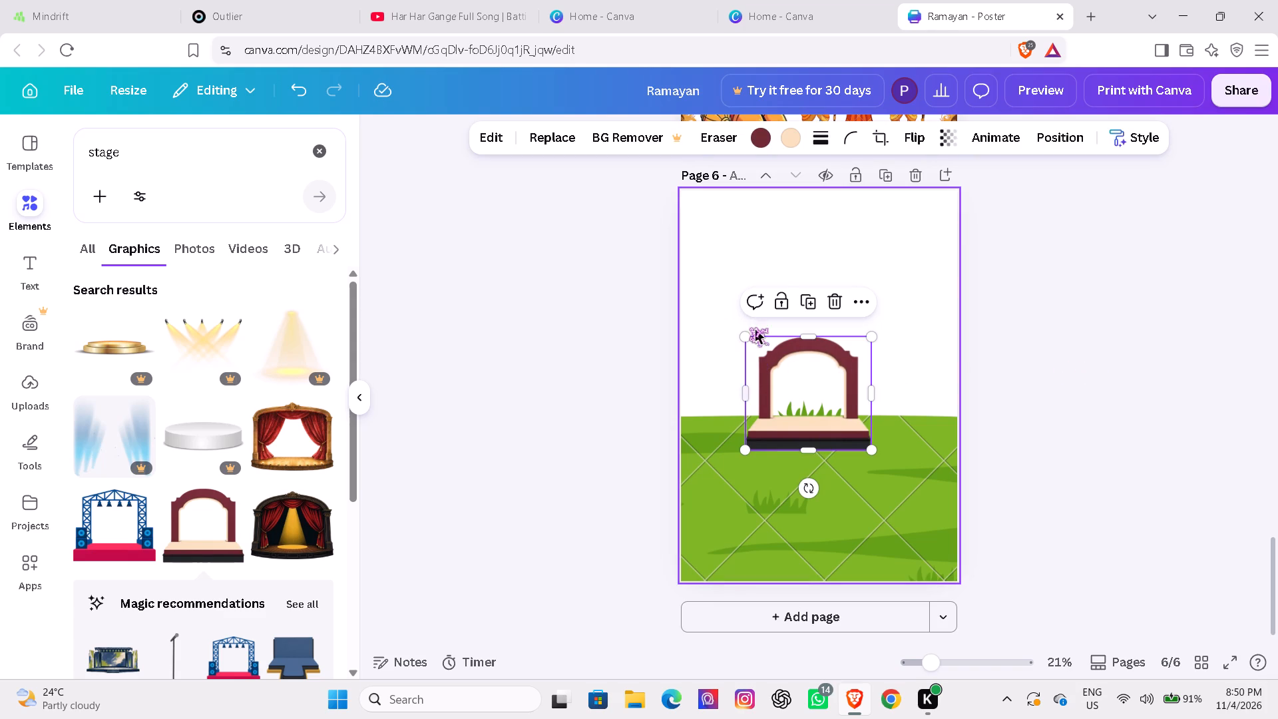
left_click_drag(744, 336, 701, 310)
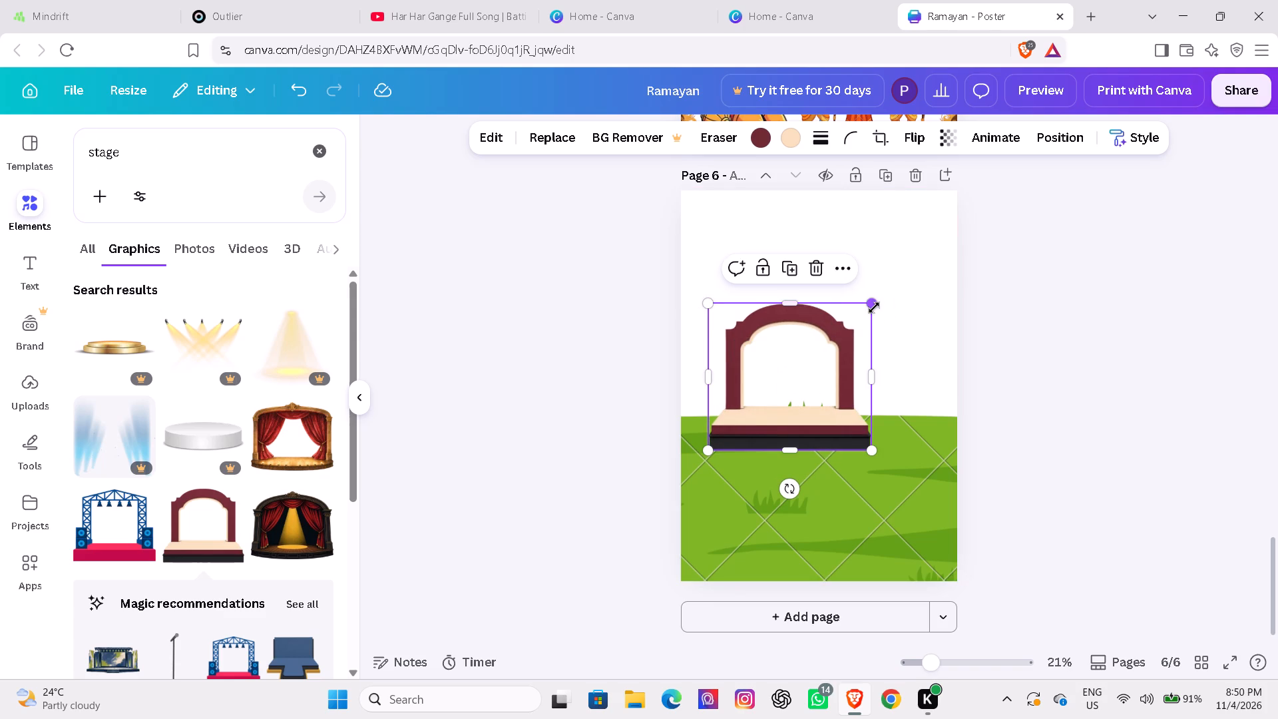
left_click_drag(872, 308, 895, 307)
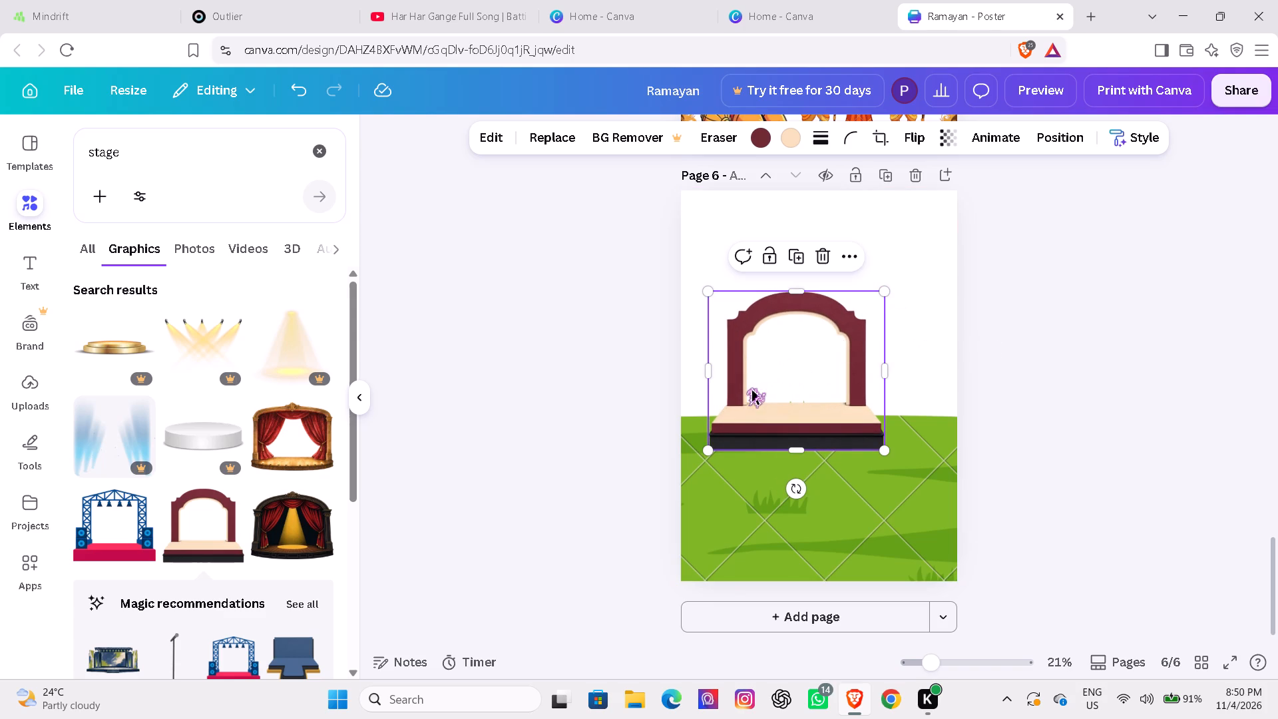
left_click_drag(777, 369, 801, 373)
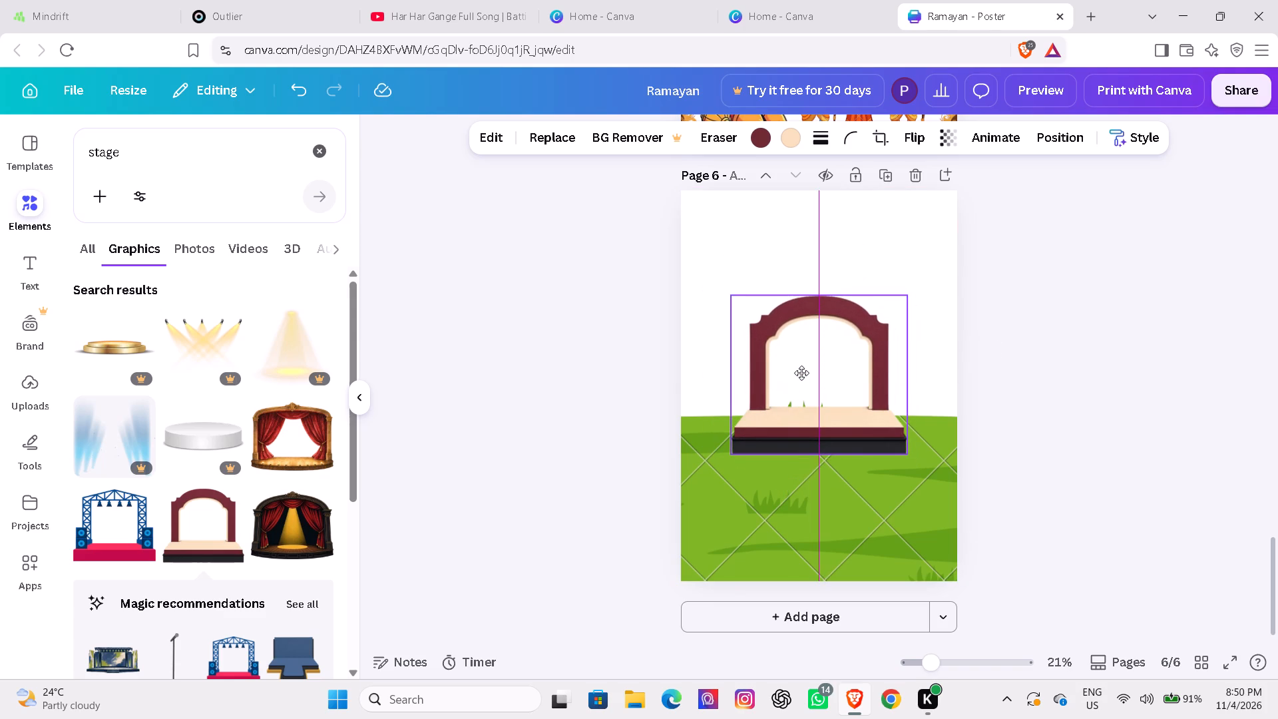
left_click_drag(801, 373, 797, 370)
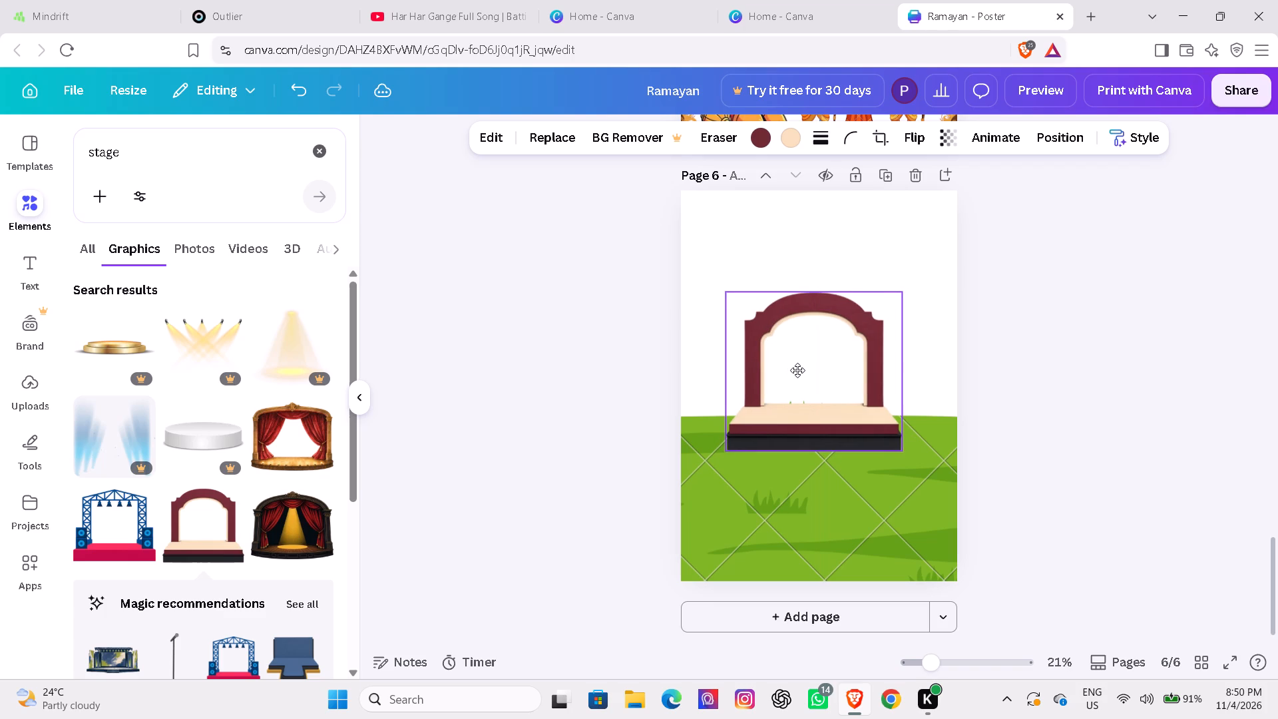
left_click_drag(797, 370, 797, 370)
left_click(1046, 377)
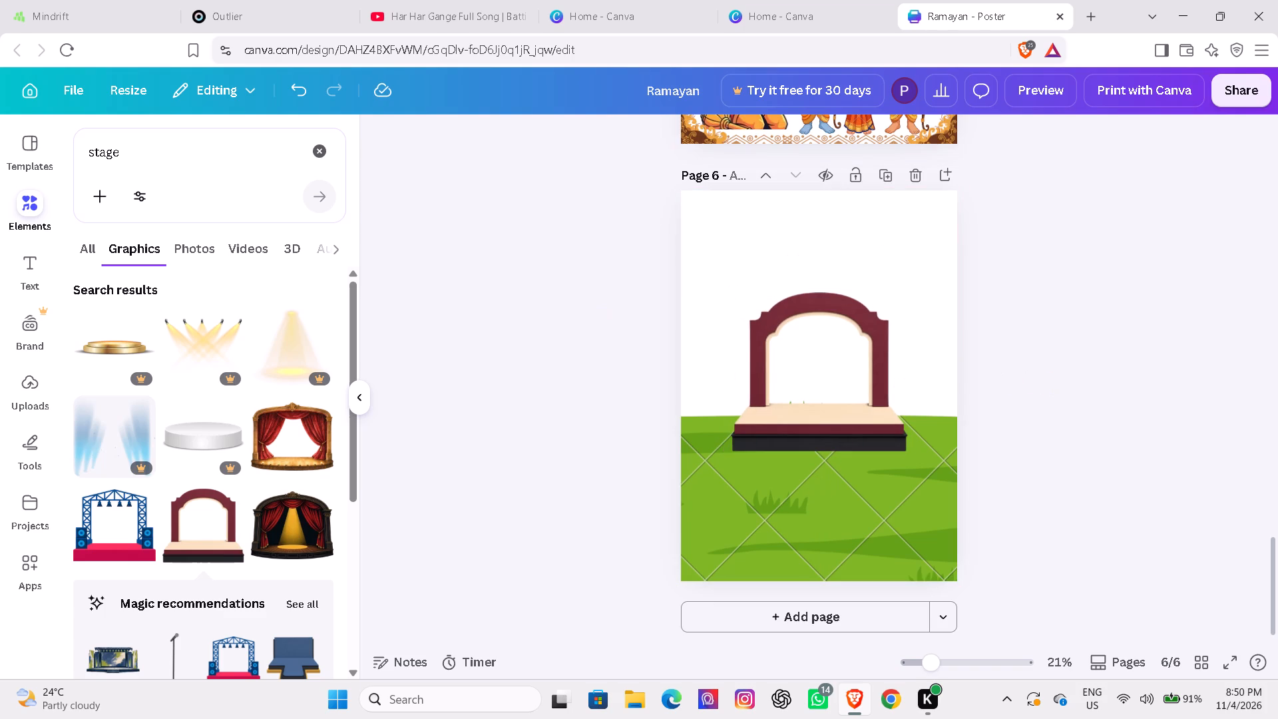
Replace the graphics search with "ma sherawali".
left_click(134, 153)
key("BackSpace")
key("BackSpace")
key("BackSpace")
key("BackSpace")
key("BackSpace")
key("BackSpace")
key("BackSpace")
key("BackSpace")
key("BackSpace")
key("BackSpace")
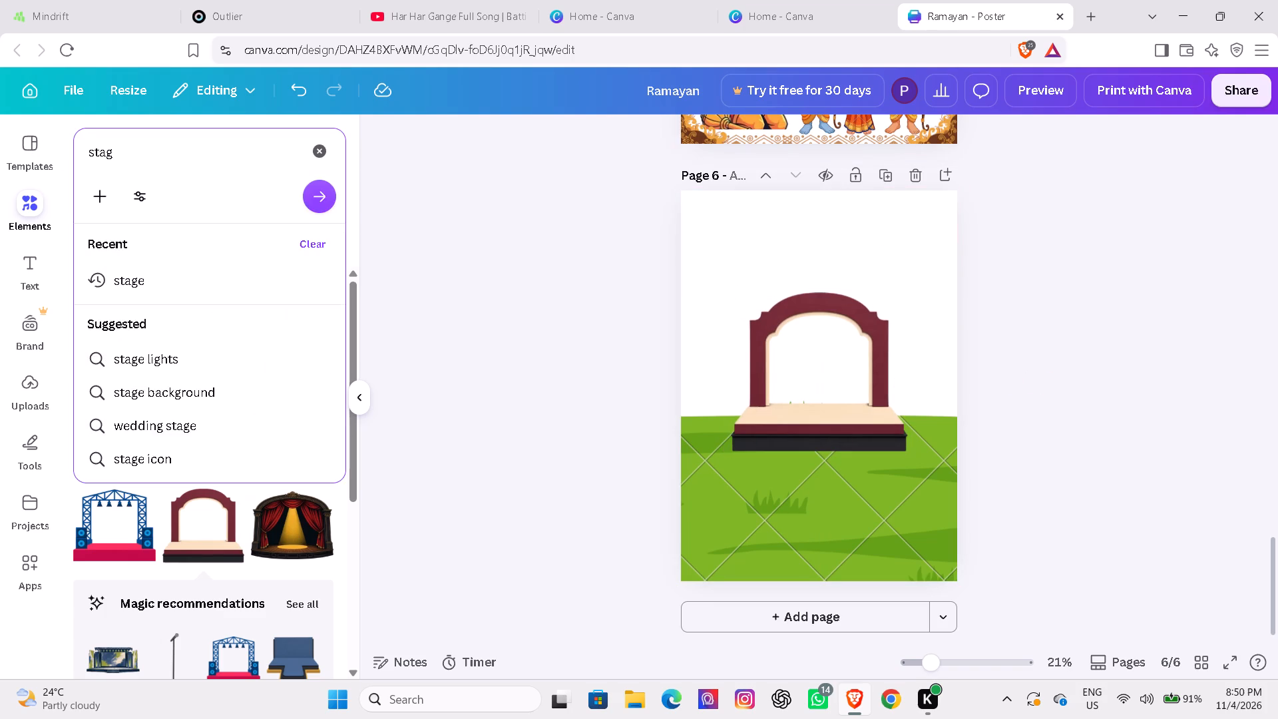
key("m")
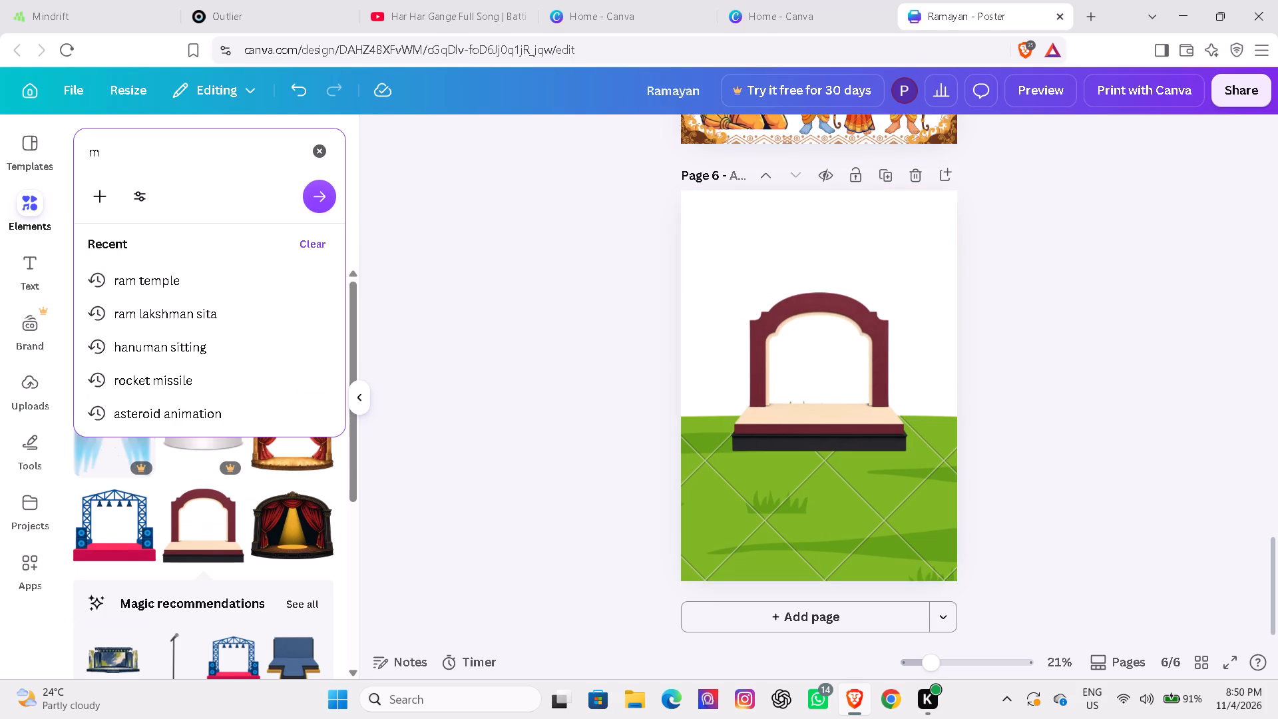
type("a")
key("space")
type("sh")
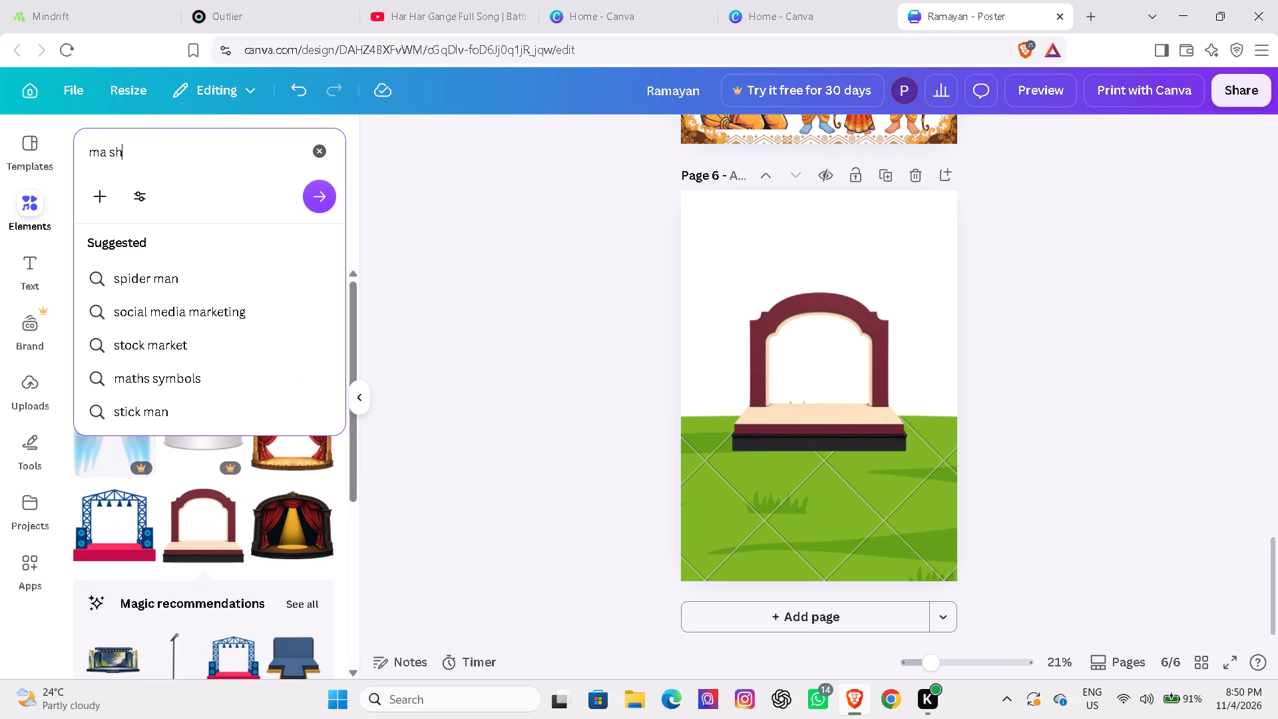
key("e")
type("rawa")
type("li")
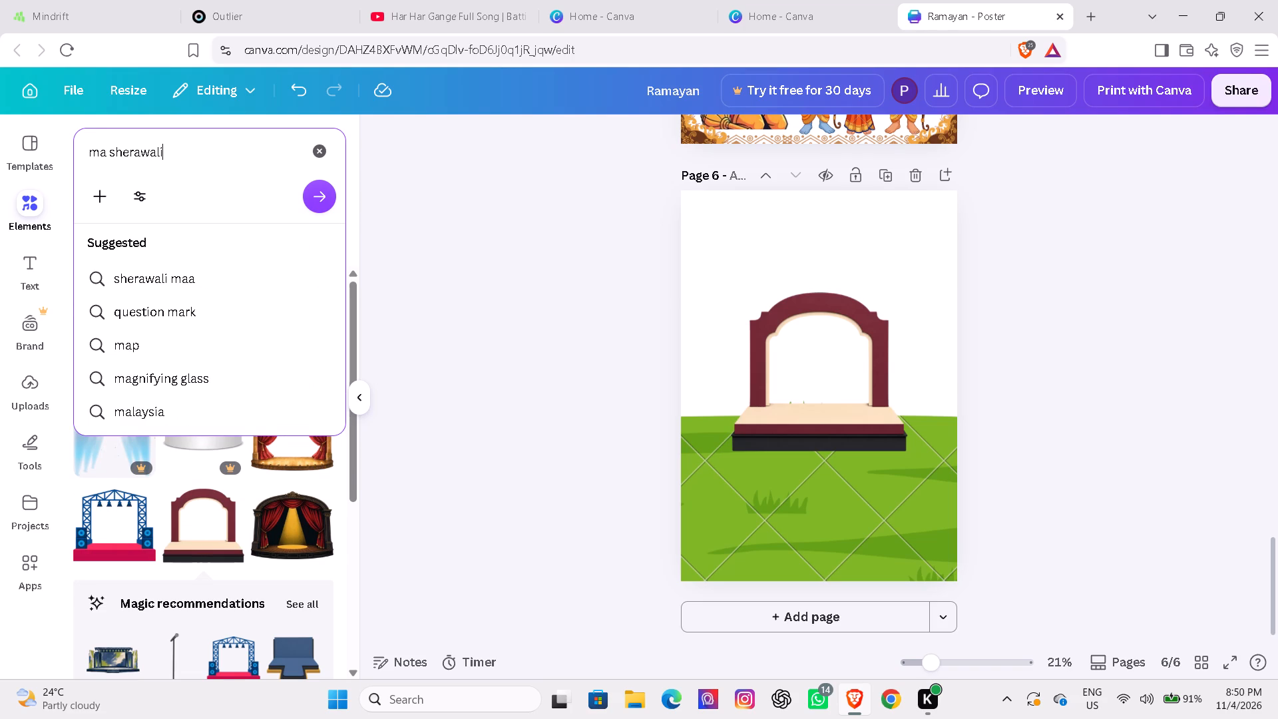
key("Return")
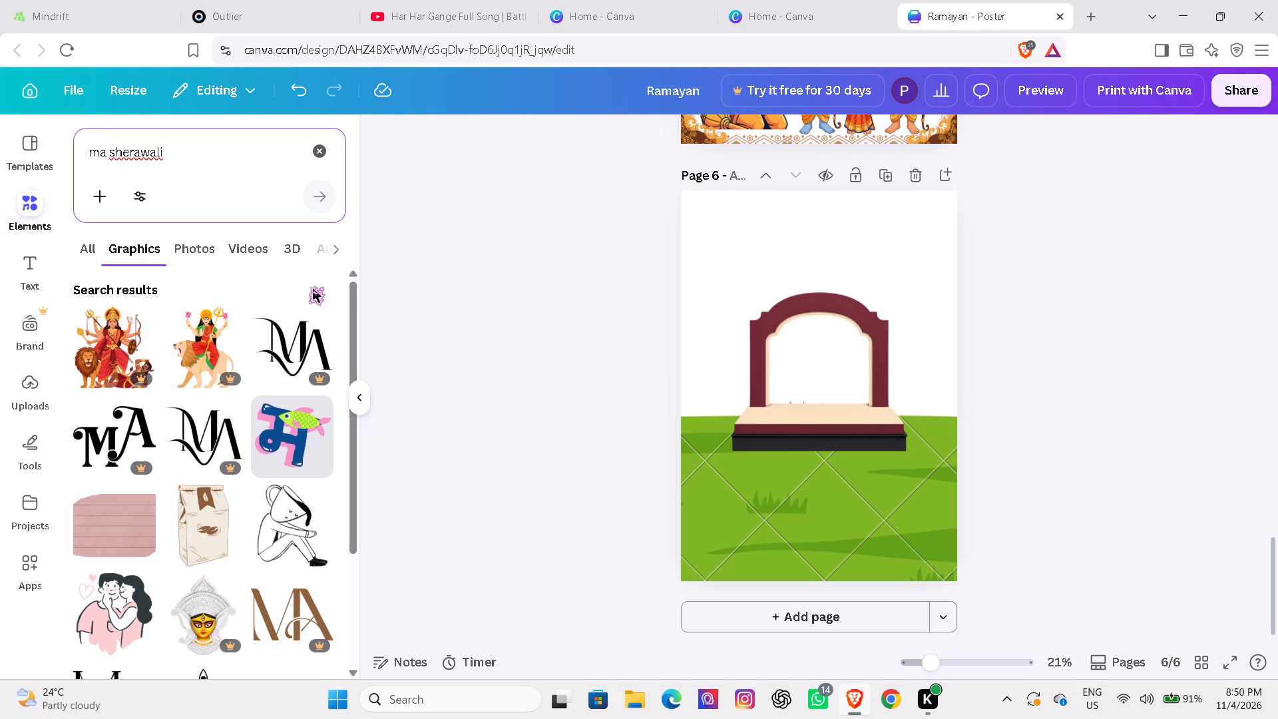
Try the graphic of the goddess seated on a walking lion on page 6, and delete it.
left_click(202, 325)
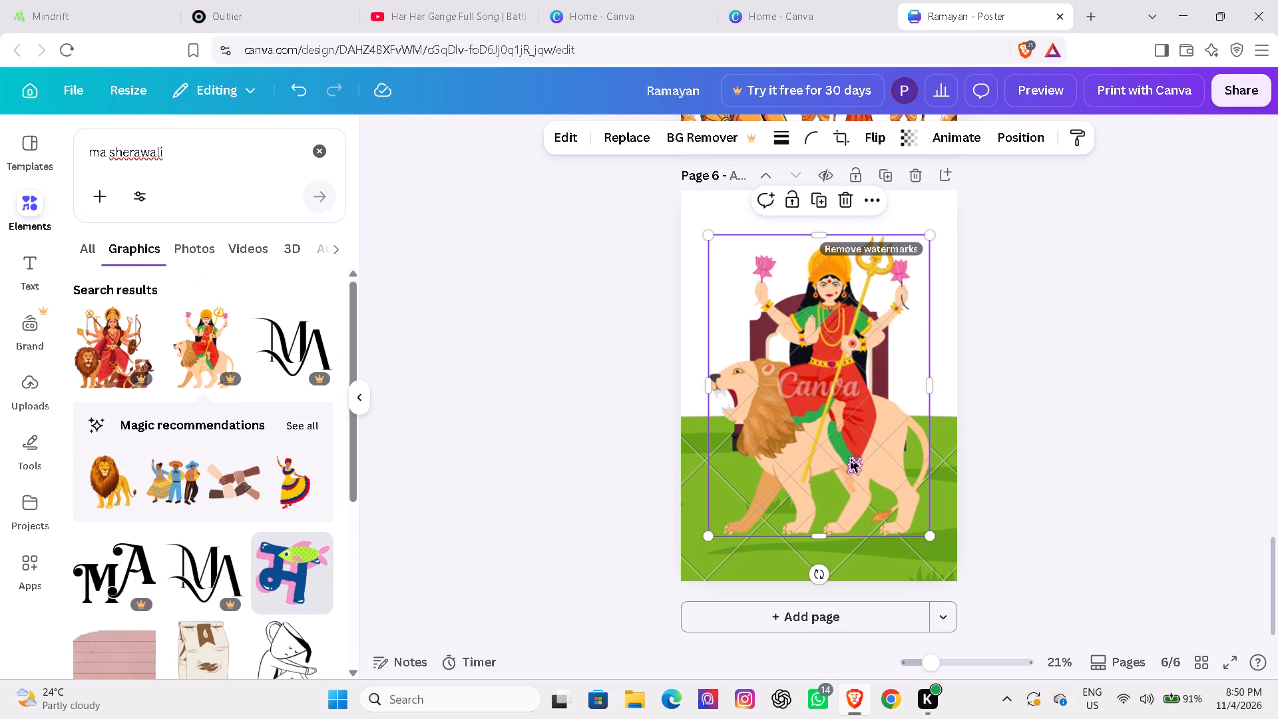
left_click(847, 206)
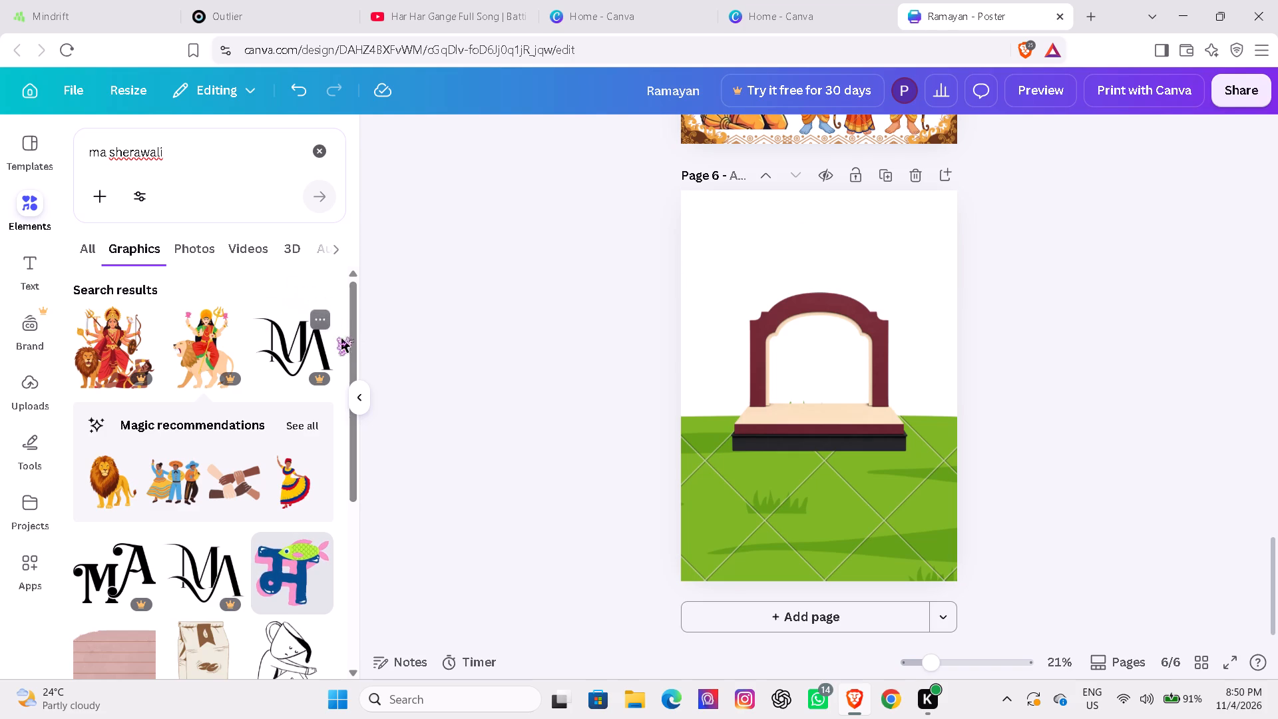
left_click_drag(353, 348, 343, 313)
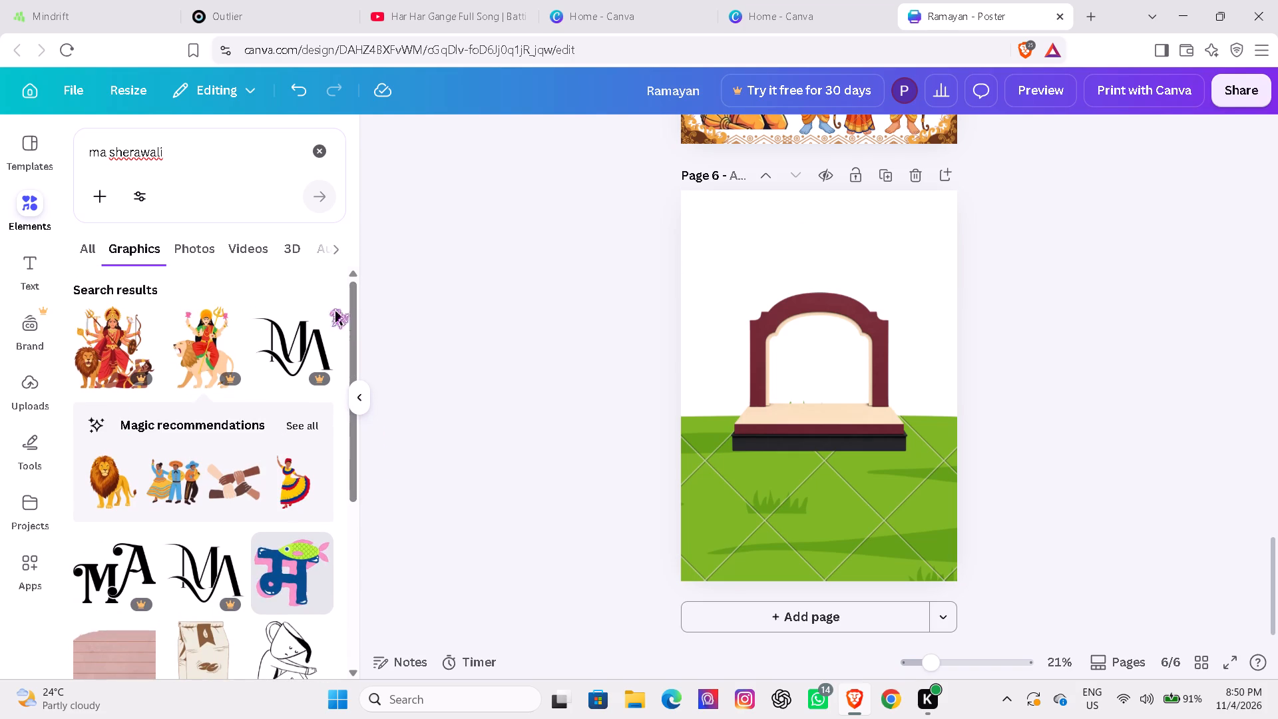
Replace the graphics search with "navratri" and browse the results.
left_click(189, 167)
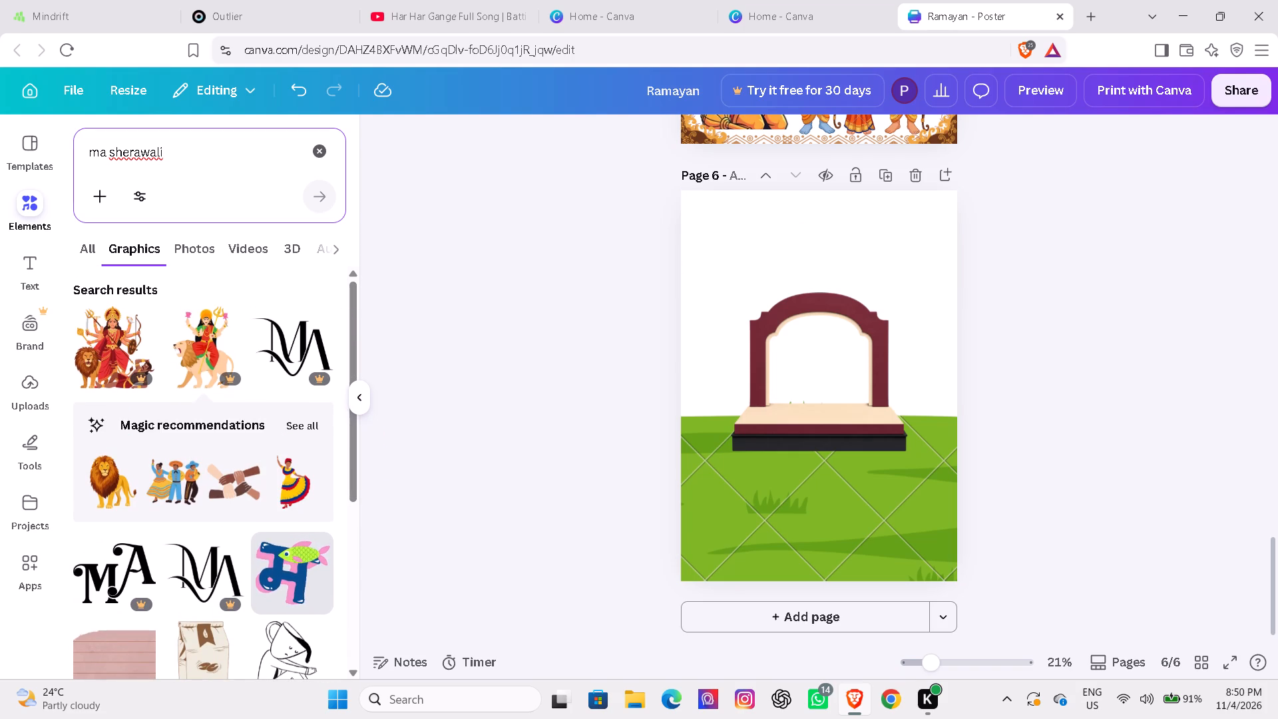
left_click(202, 148)
key("BackSpace")
key("BackSpace")
key("BackSpace")
key("BackSpace")
key("BackSpace")
key("BackSpace")
key("BackSpace")
key("BackSpace")
key("BackSpace")
key("BackSpace")
key("BackSpace")
key("BackSpace")
key("BackSpace")
key("BackSpace")
key("BackSpace")
key("BackSpace")
key("BackSpace")
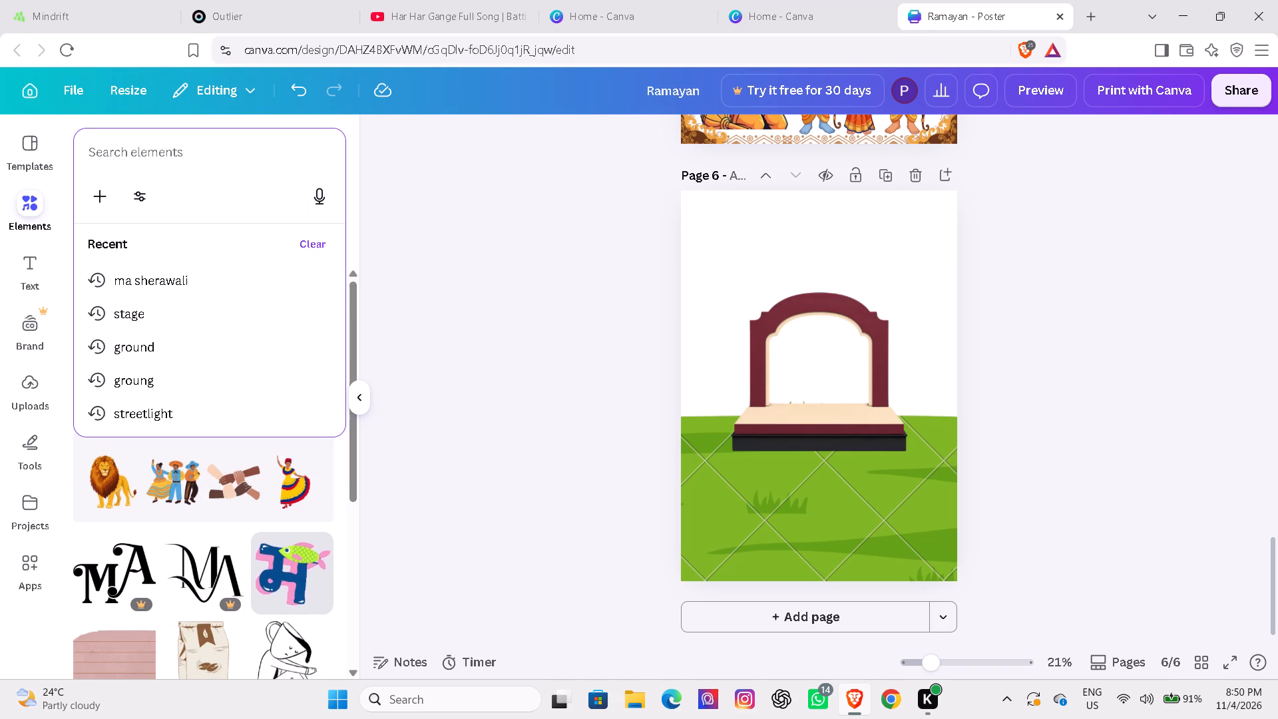
type("navra")
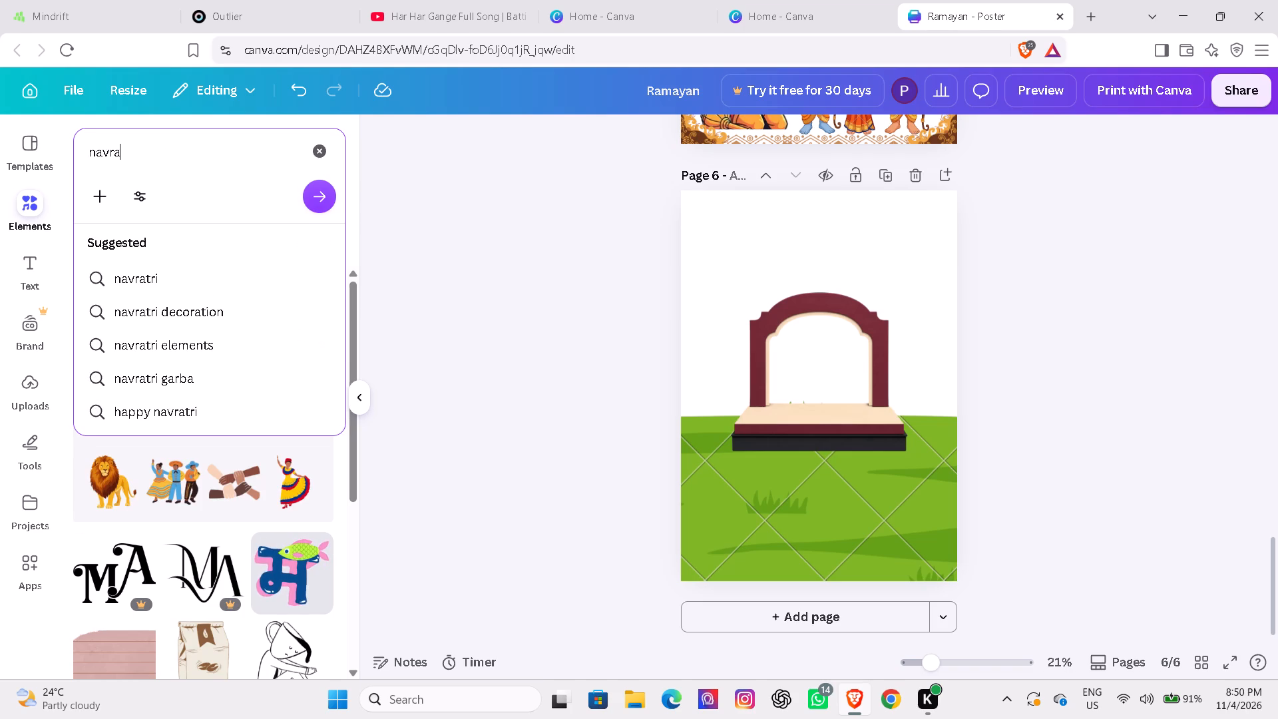
type("tri")
key("Return")
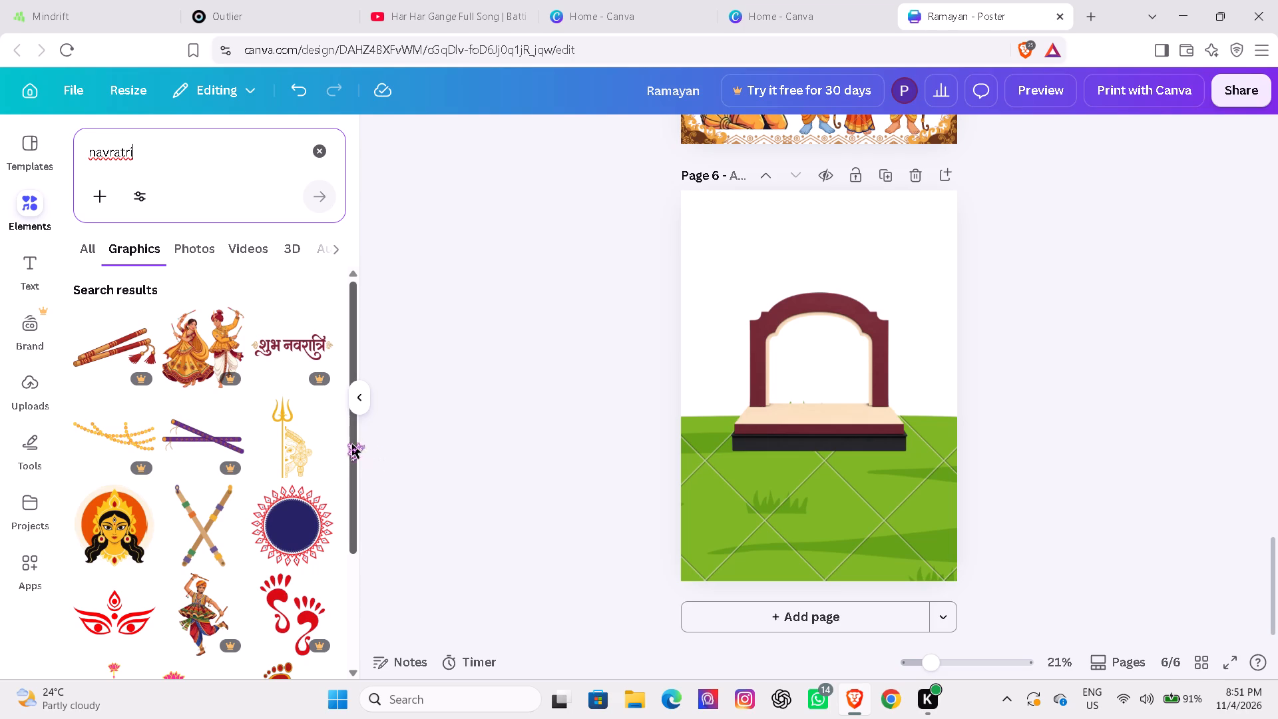
left_click_drag(354, 447, 388, 590)
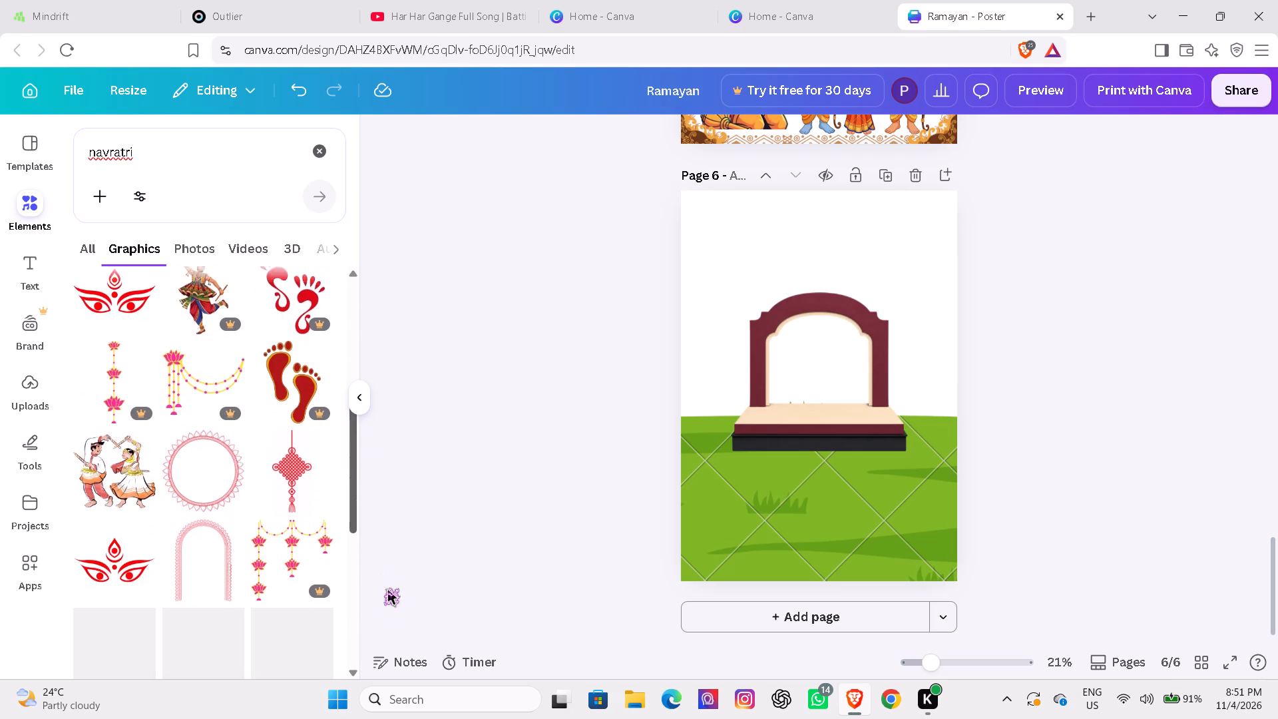
Browse further through the "navratri" graphics results for a goddess graphic.
left_click_drag(388, 590, 388, 598)
left_click_drag(355, 526, 378, 597)
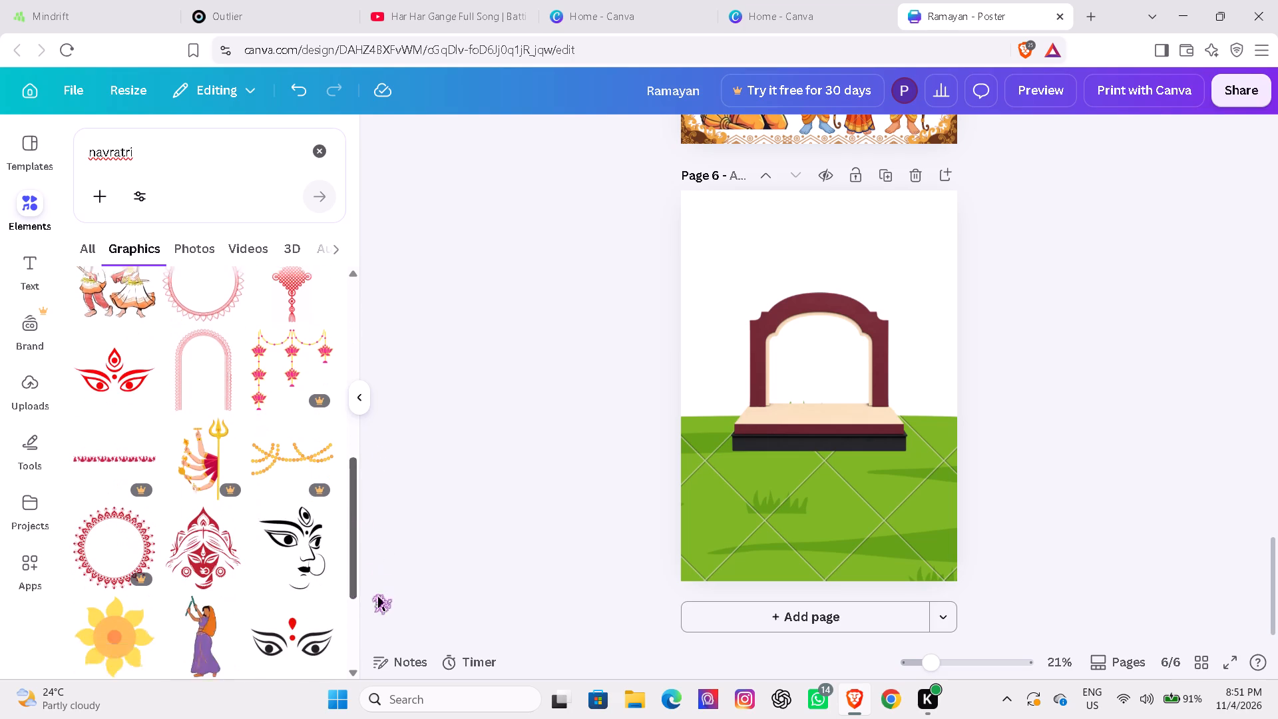
left_click_drag(378, 597, 383, 635)
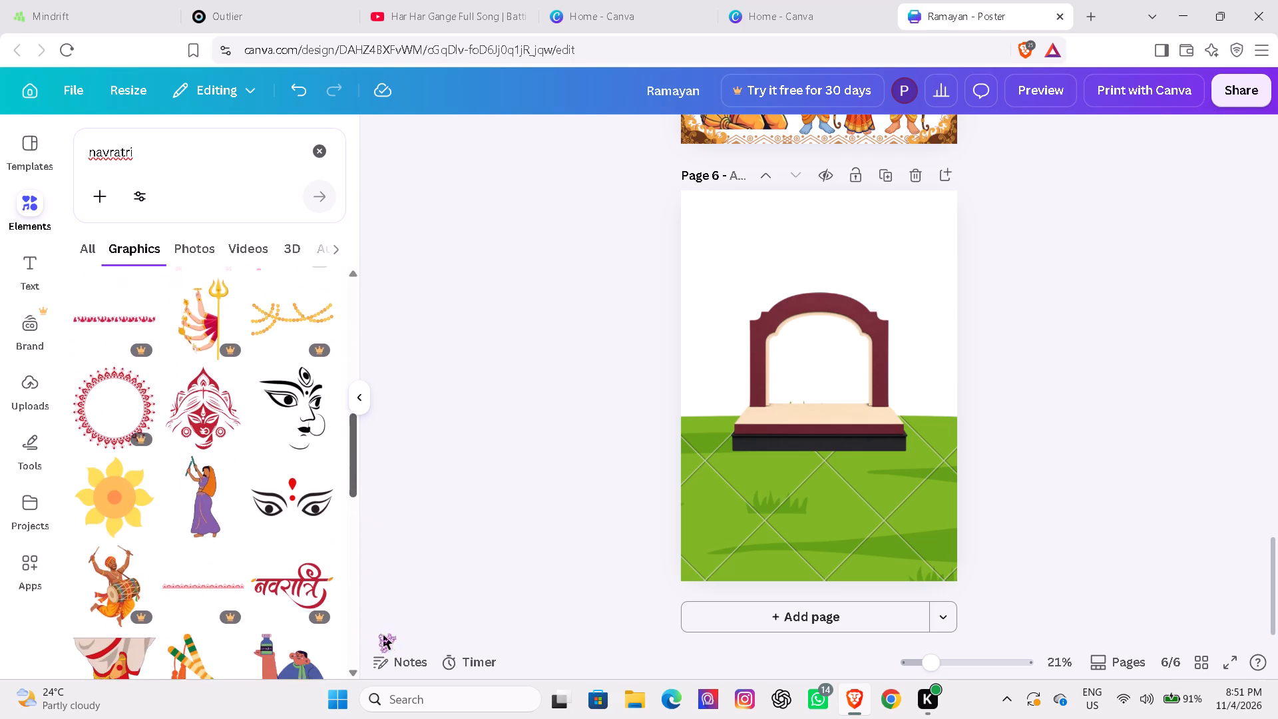
left_click_drag(383, 635, 396, 668)
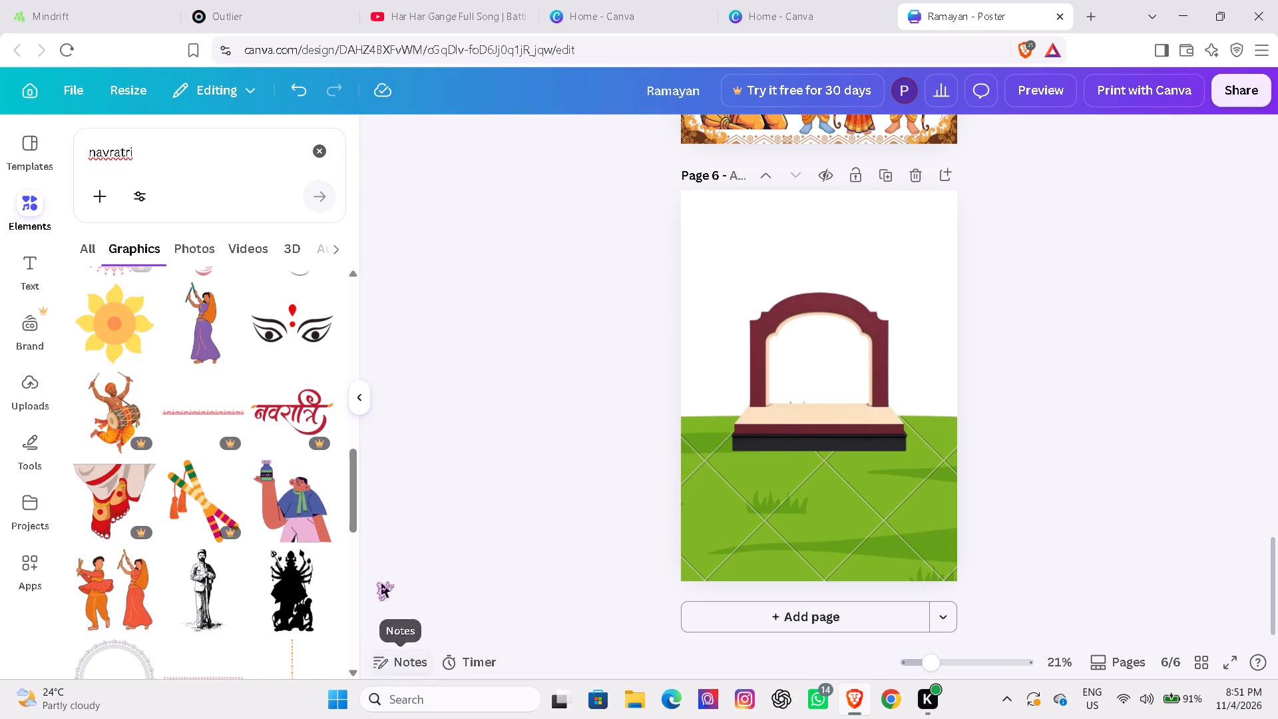
left_click_drag(353, 505, 385, 596)
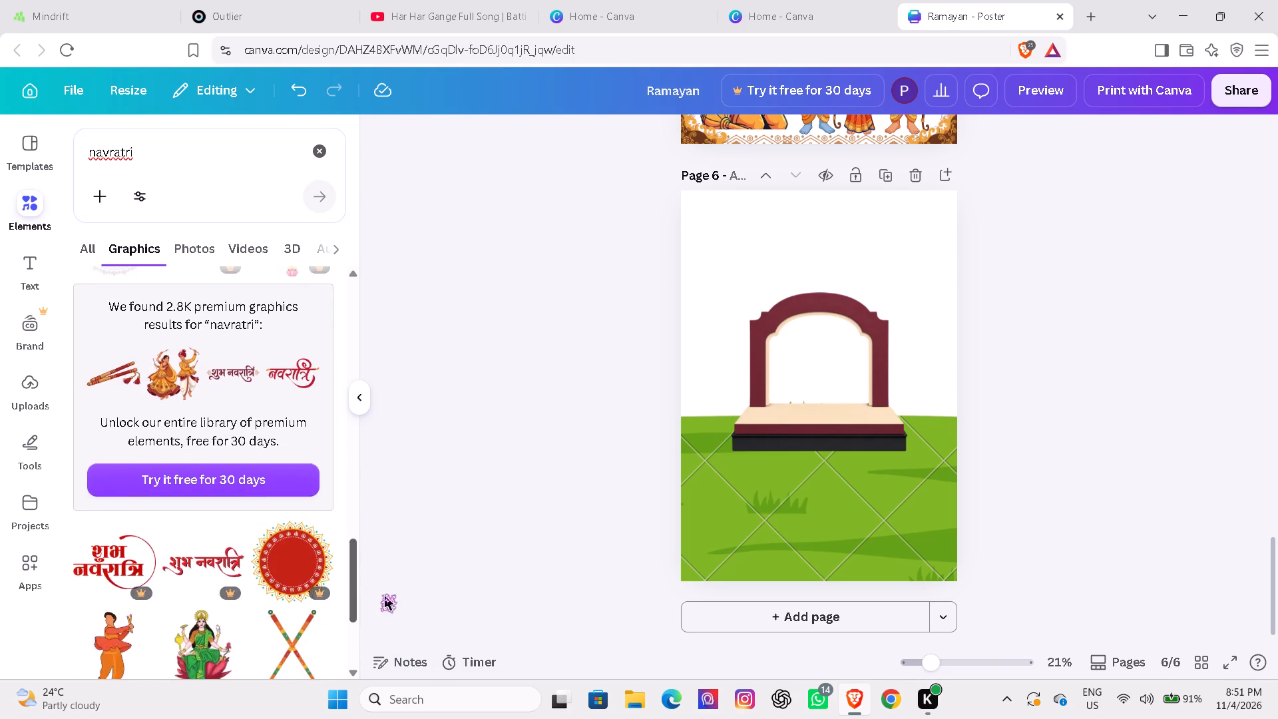
left_click_drag(385, 596, 404, 627)
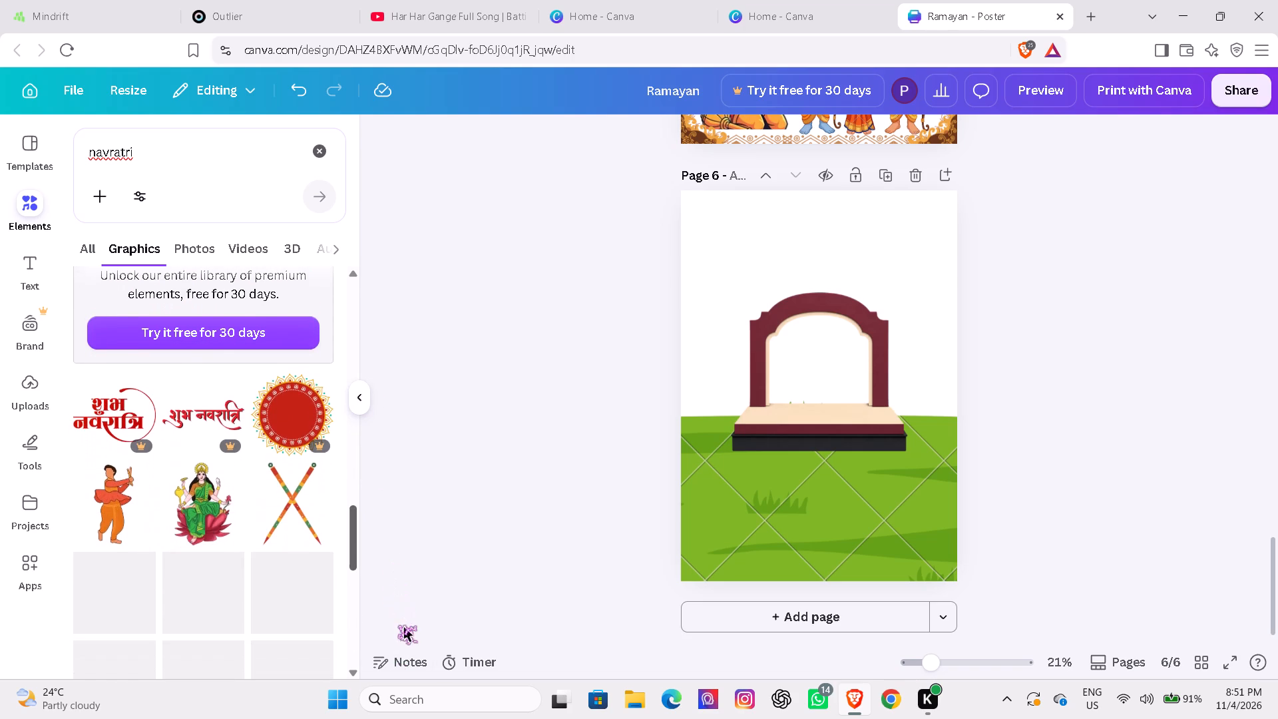
left_click_drag(404, 627, 393, 150)
Replace the graphics search with "maa sherawali".
left_click(235, 166)
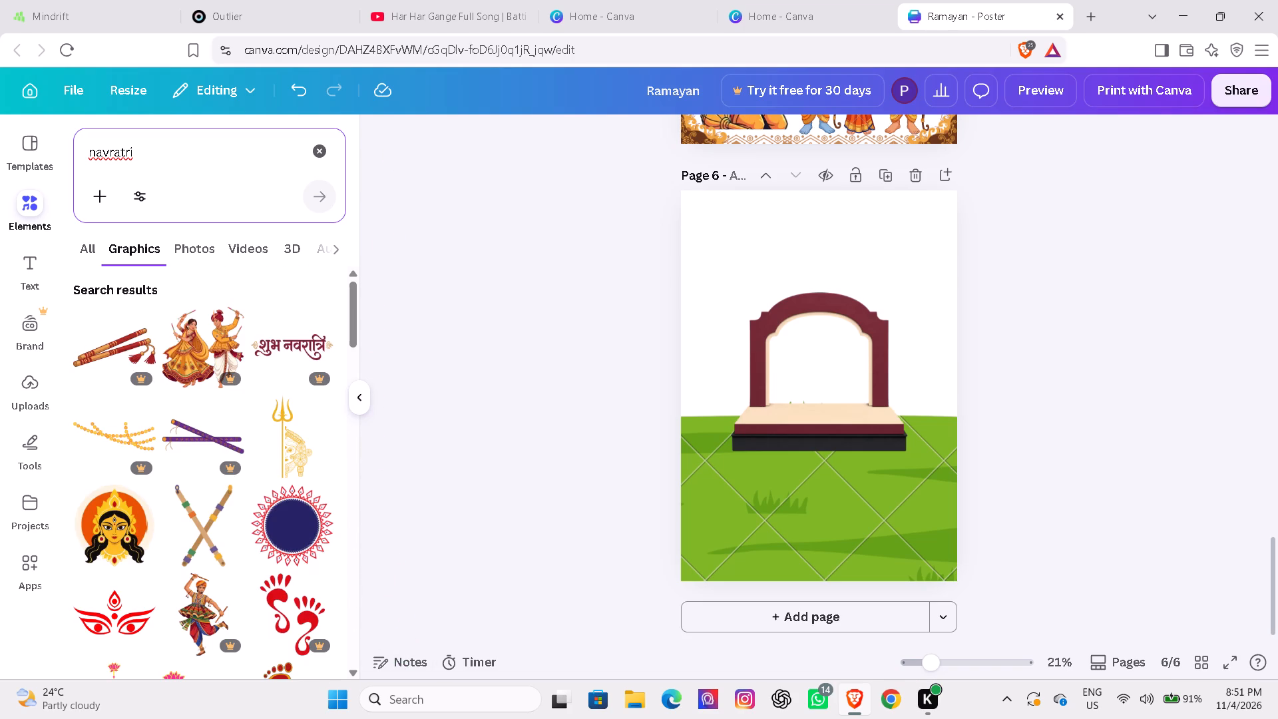
left_click(203, 150)
key("BackSpace")
key("BackSpace")
key("BackSpace")
key("BackSpace")
key("BackSpace")
key("BackSpace")
key("BackSpace")
key("BackSpace")
key("BackSpace")
key("BackSpace")
key("BackSpace")
key("BackSpace")
key("BackSpace")
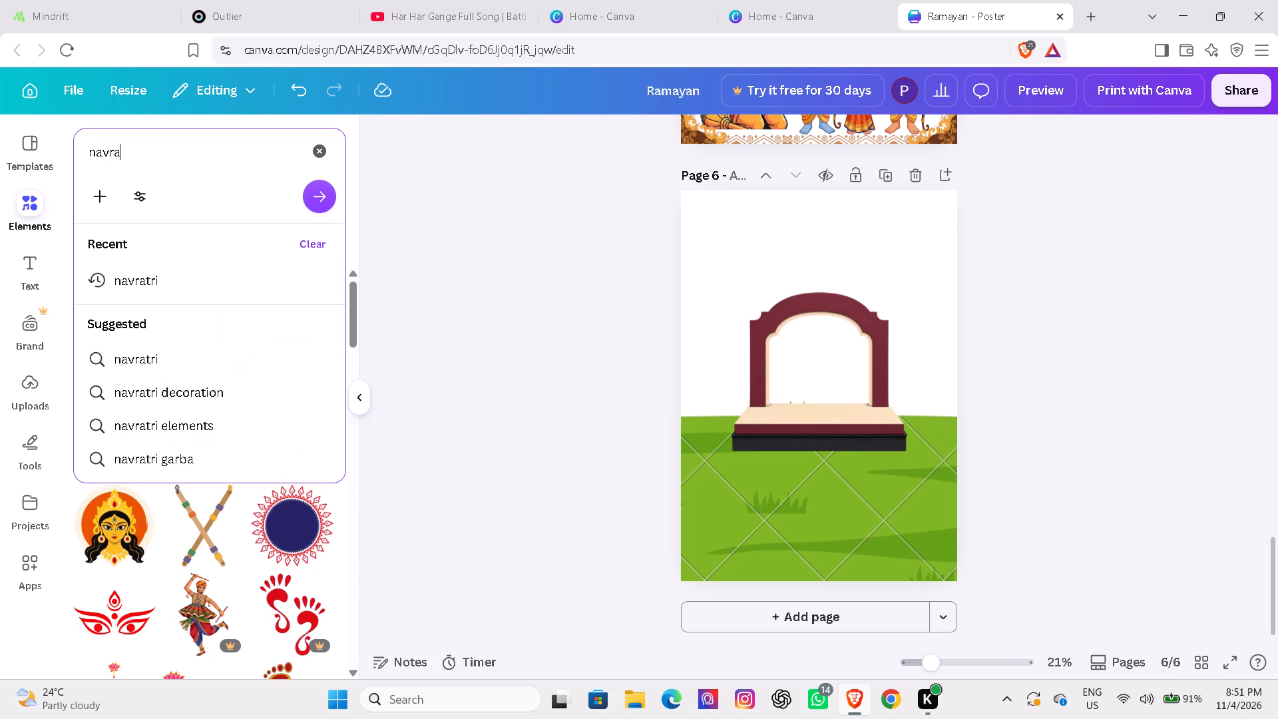
type("maa sh")
type("er")
type("awali")
key("Return")
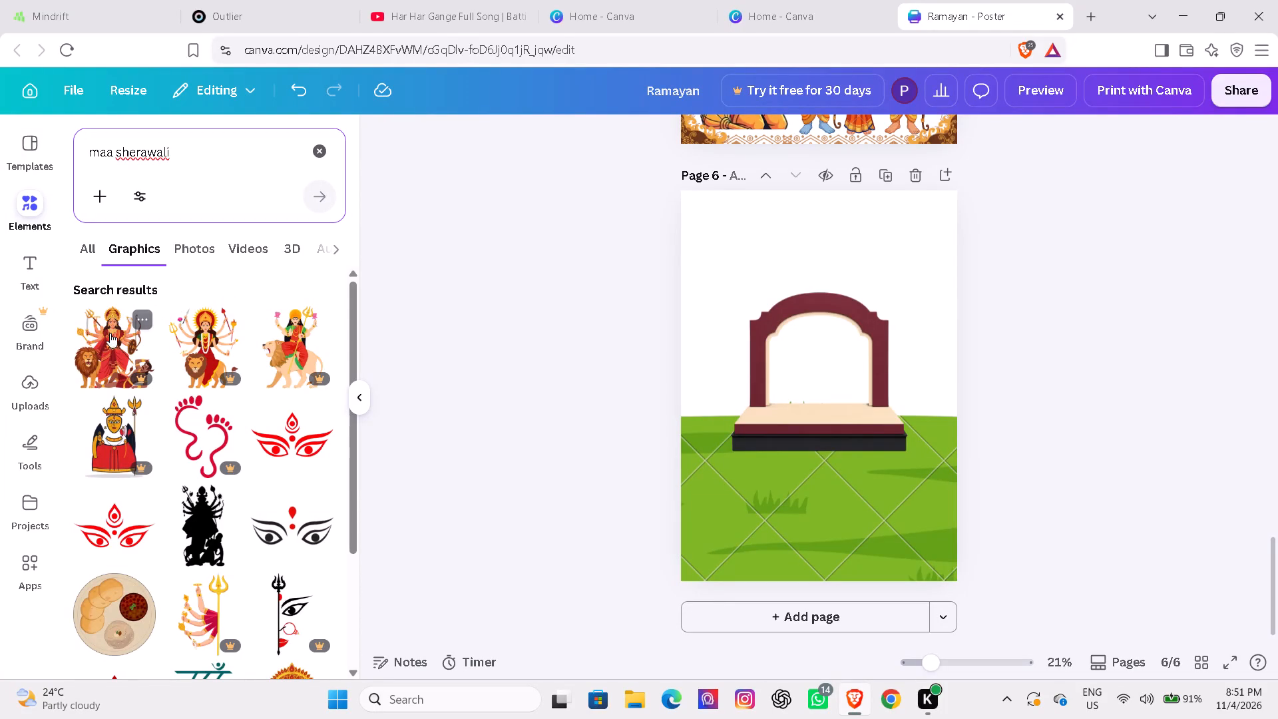
Add the goddess with a lion and fallen demon to page 6, shrunk to stand centred inside the maroon stage's arch.
left_click(108, 334)
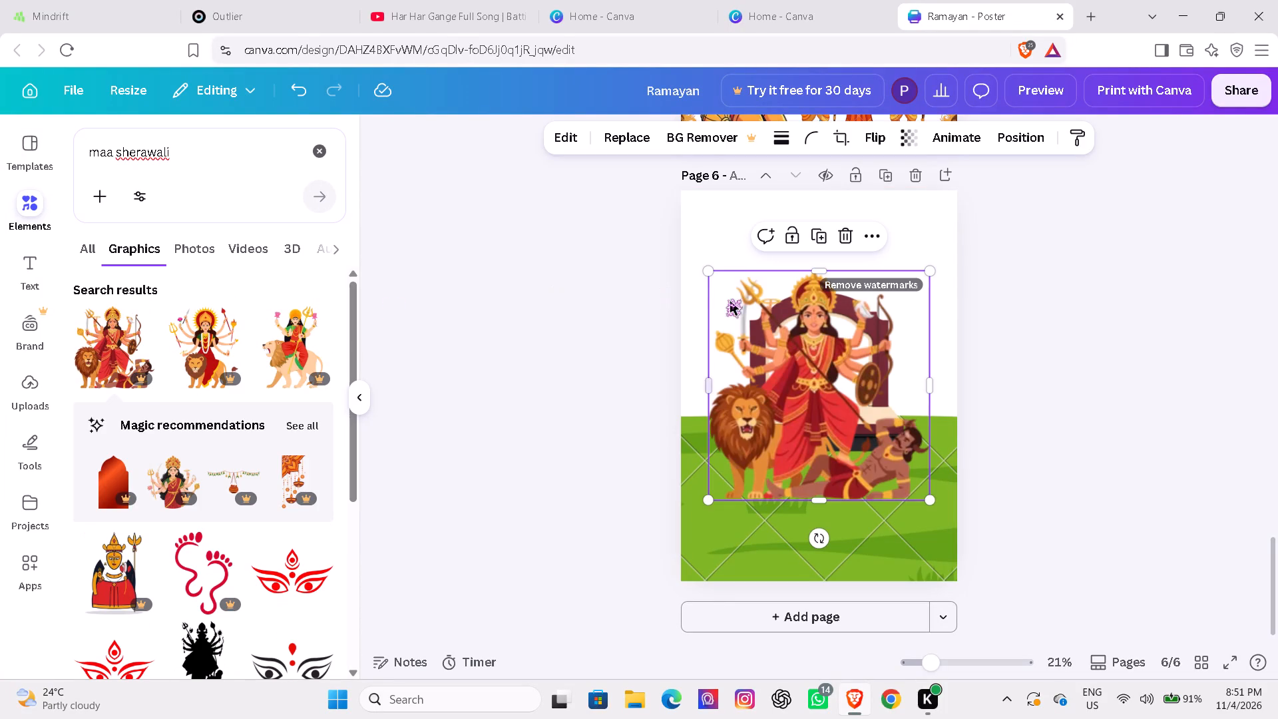
left_click_drag(708, 273, 796, 340)
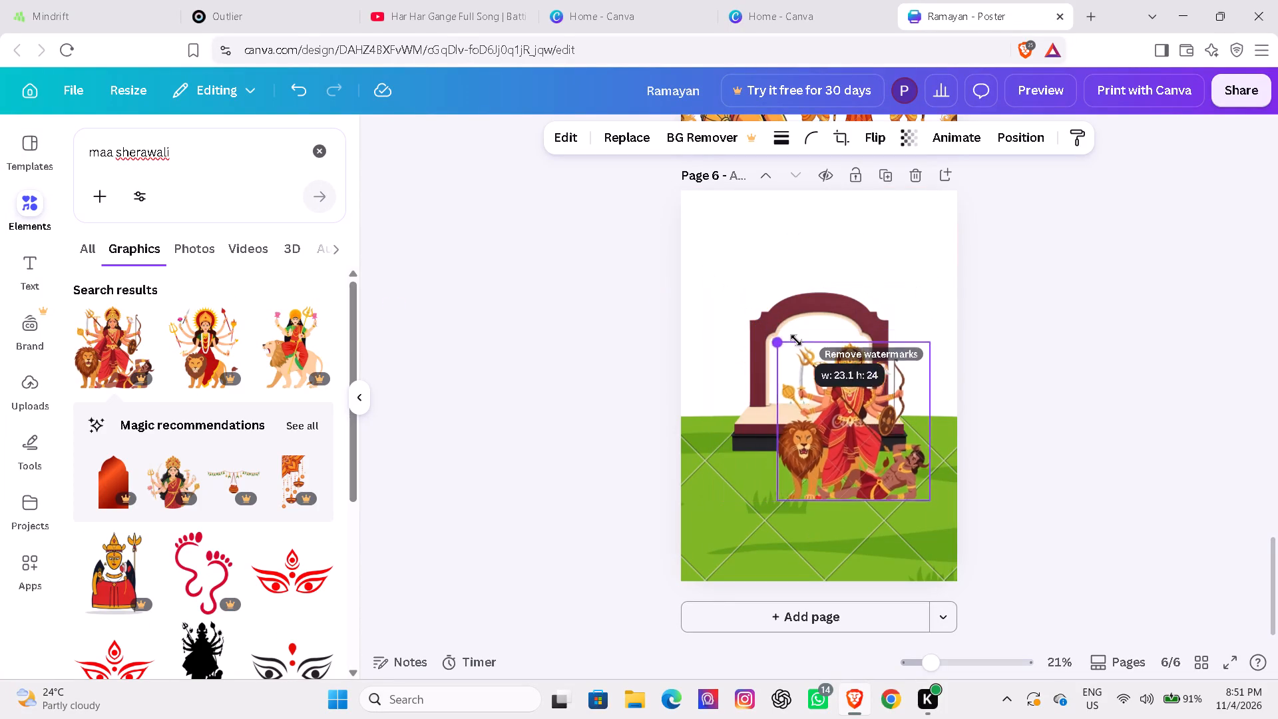
left_click_drag(796, 340, 803, 344)
left_click_drag(885, 425, 849, 367)
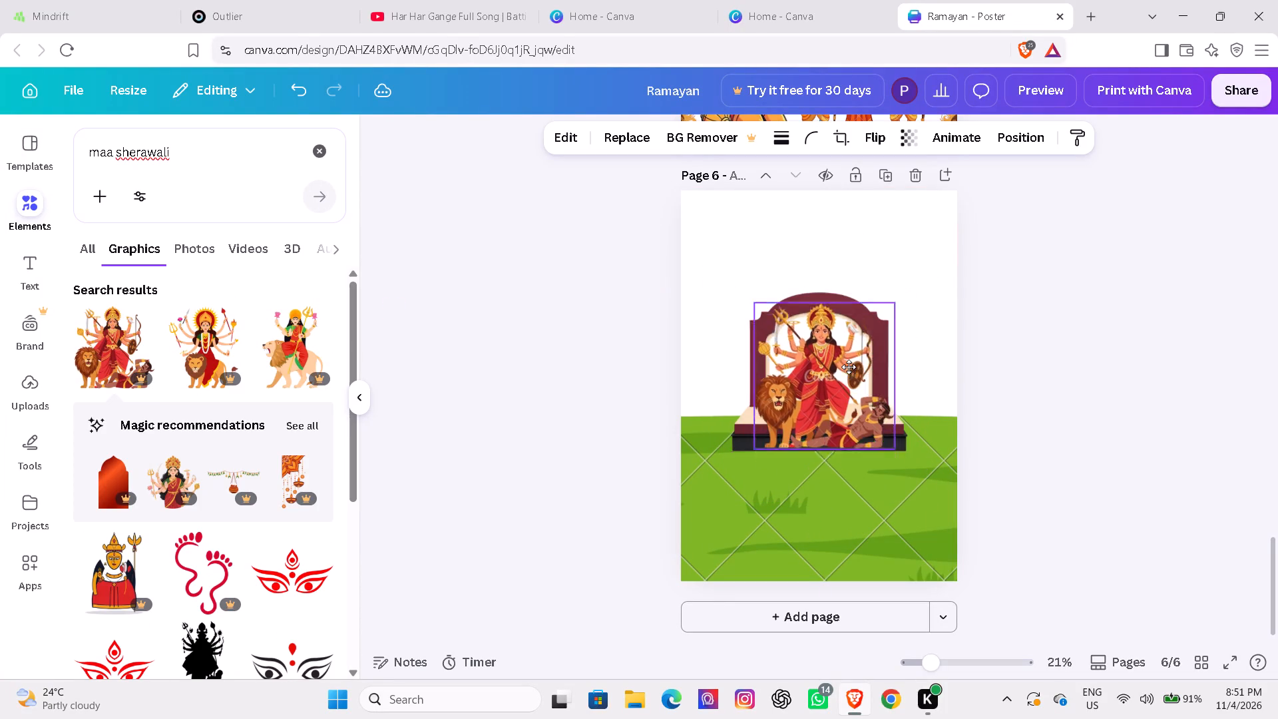
left_click_drag(849, 367, 839, 342)
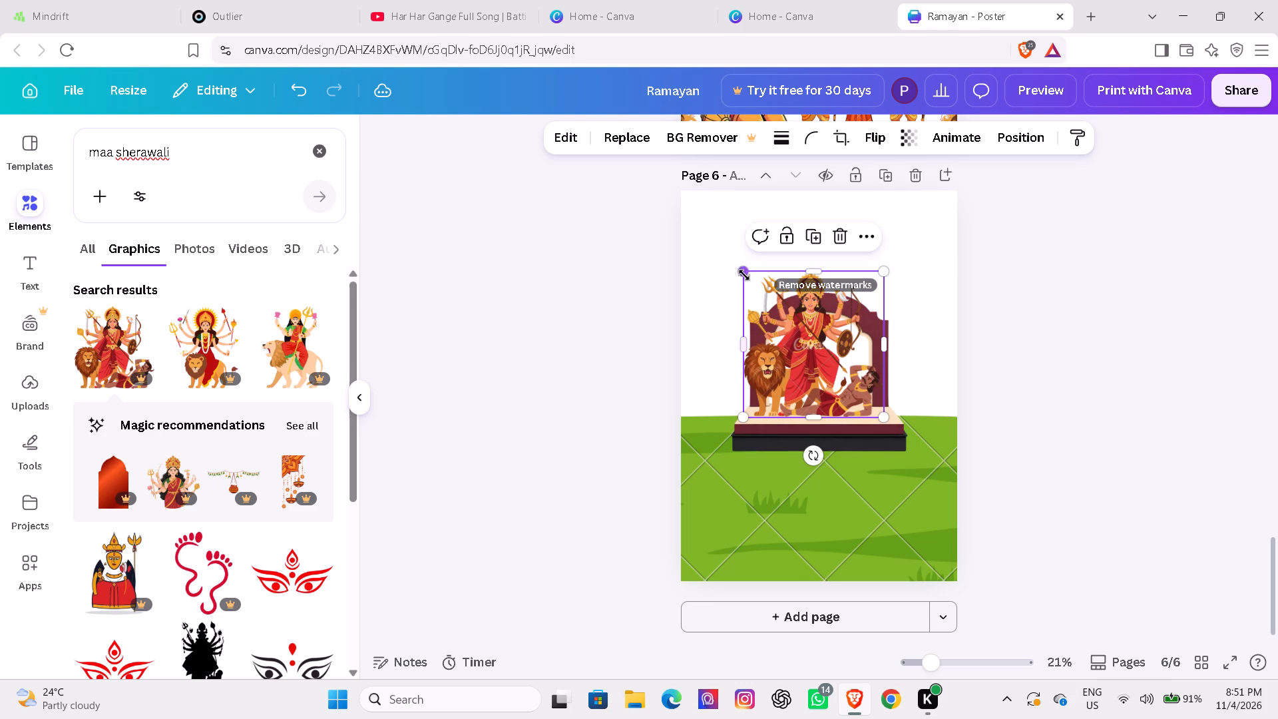
left_click_drag(745, 277, 782, 309)
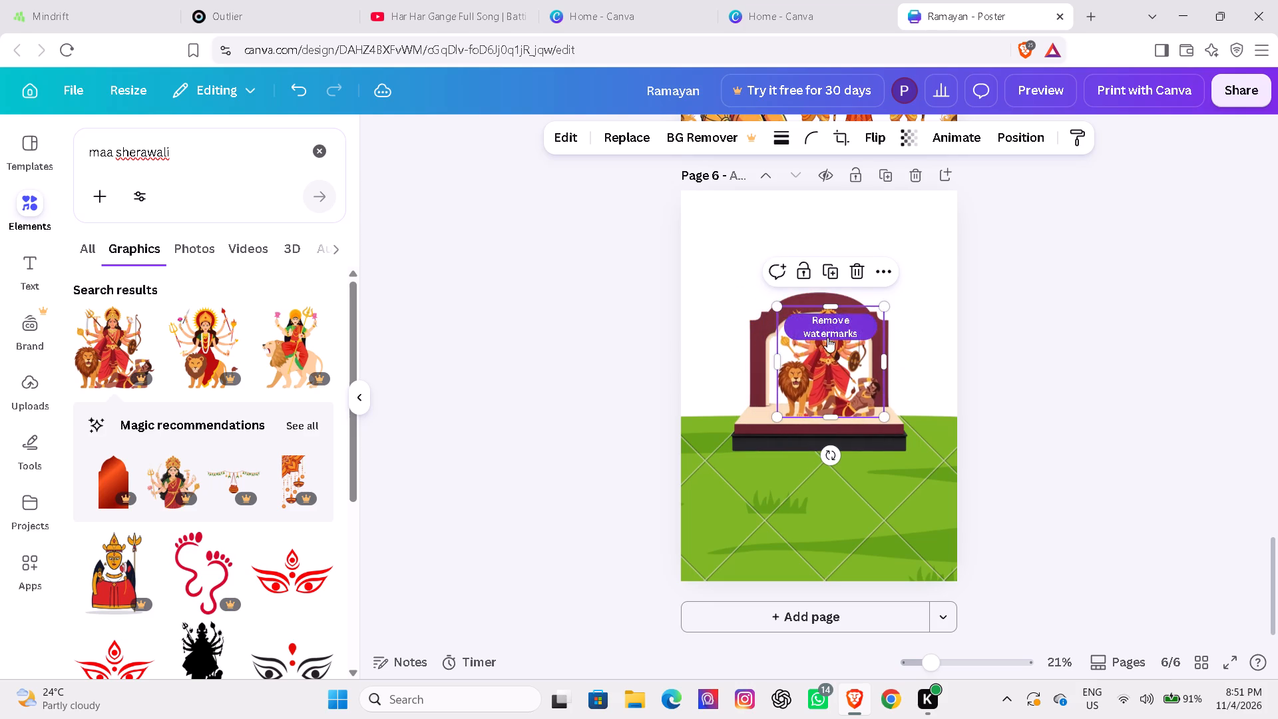
left_click_drag(839, 352, 827, 349)
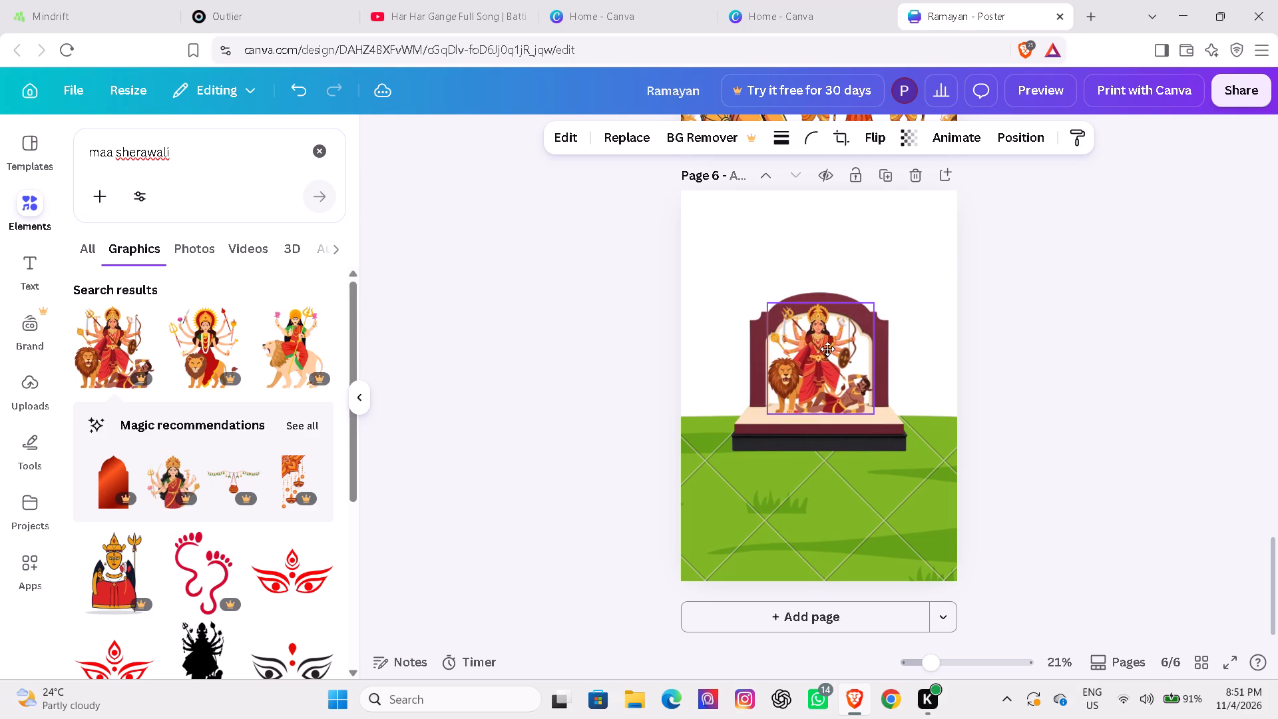
left_click_drag(827, 349, 828, 352)
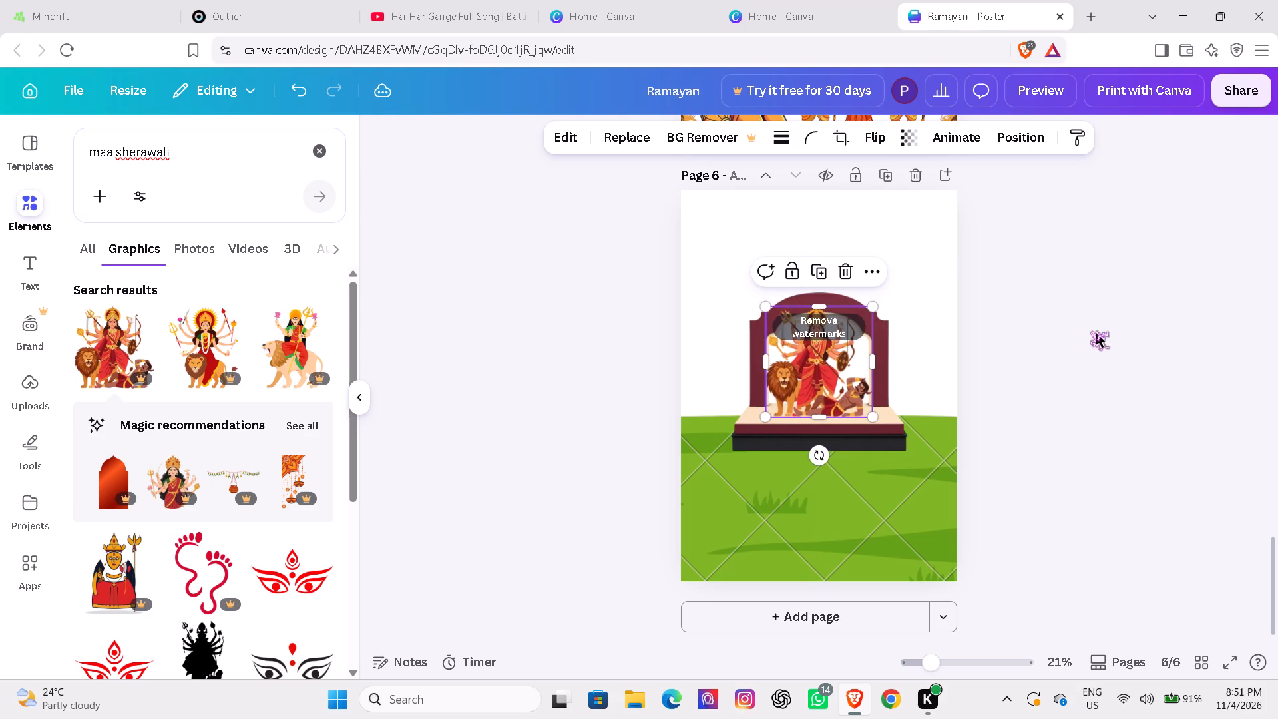
left_click(1098, 333)
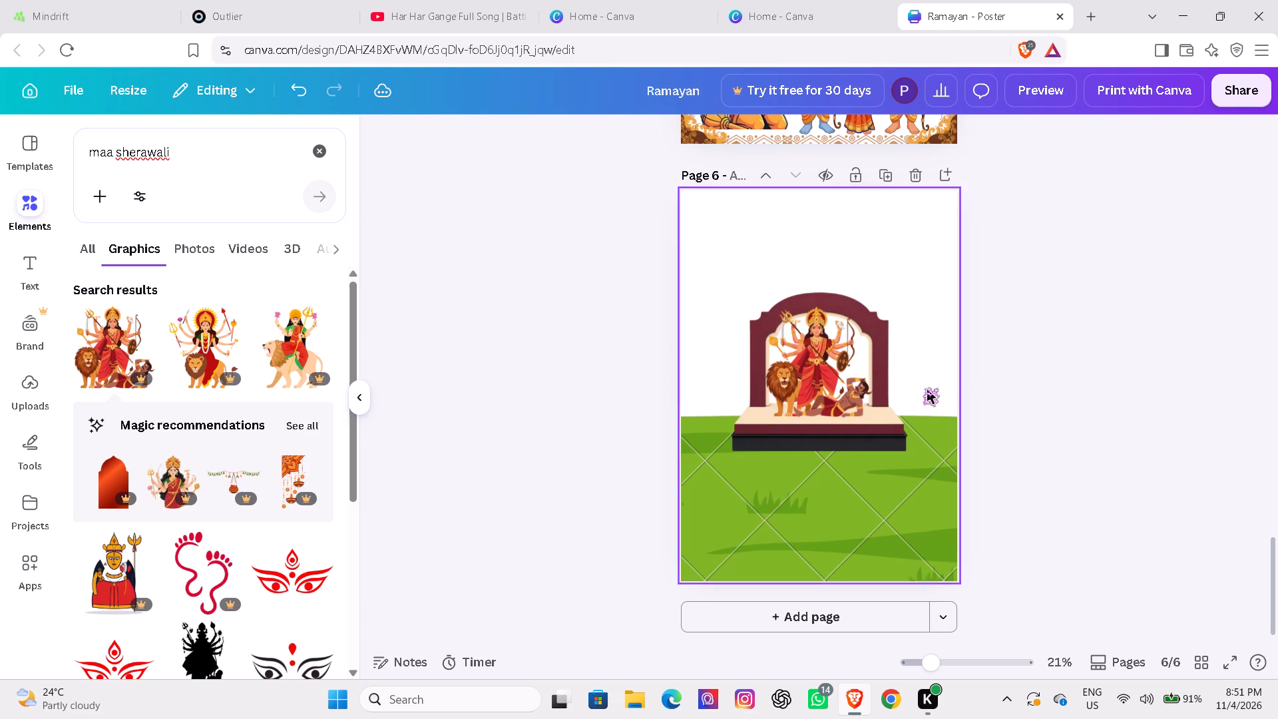
left_click(847, 381)
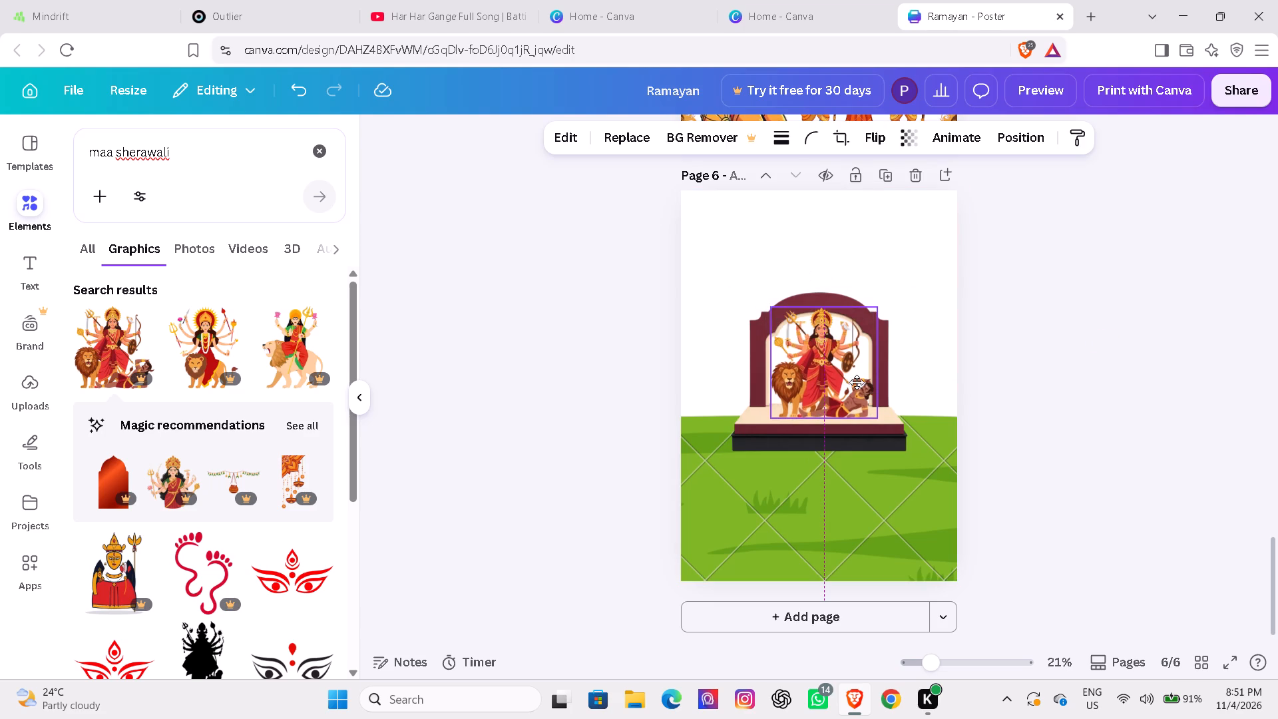
left_click(1108, 350)
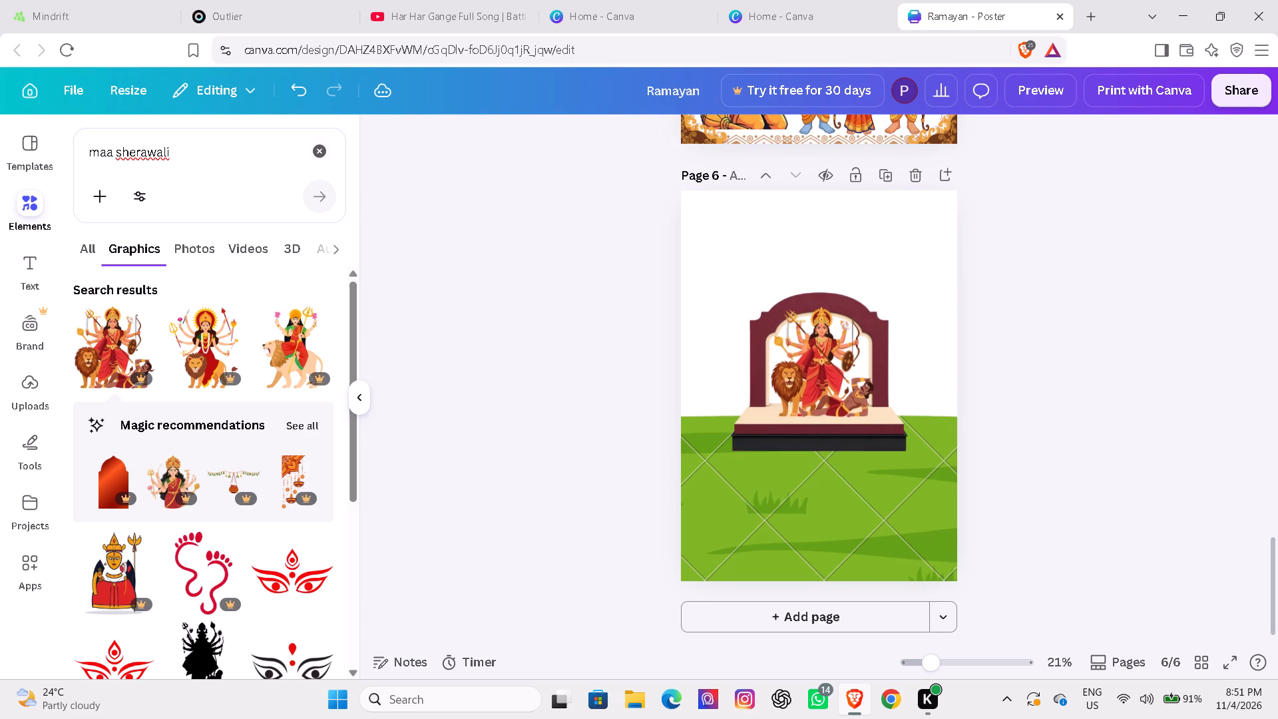
Replace the graphics search with "garba".
left_click(249, 164)
left_click(194, 155)
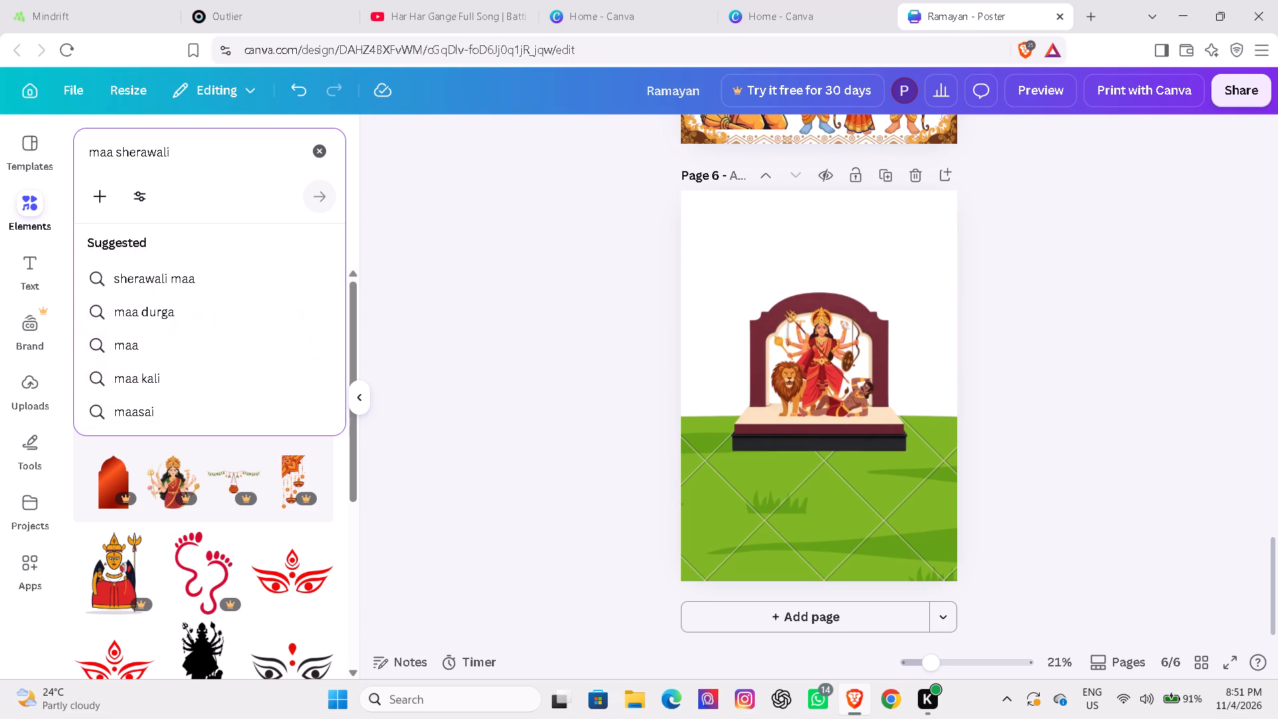
key("BackSpace")
key("BackSpace")
key("BackSpace")
key("BackSpace")
key("BackSpace")
key("BackSpace")
key("BackSpace")
key("BackSpace")
key("BackSpace")
key("BackSpace")
key("BackSpace")
key("BackSpace")
key("BackSpace")
key("BackSpace")
key("BackSpace")
key("BackSpace")
key("BackSpace")
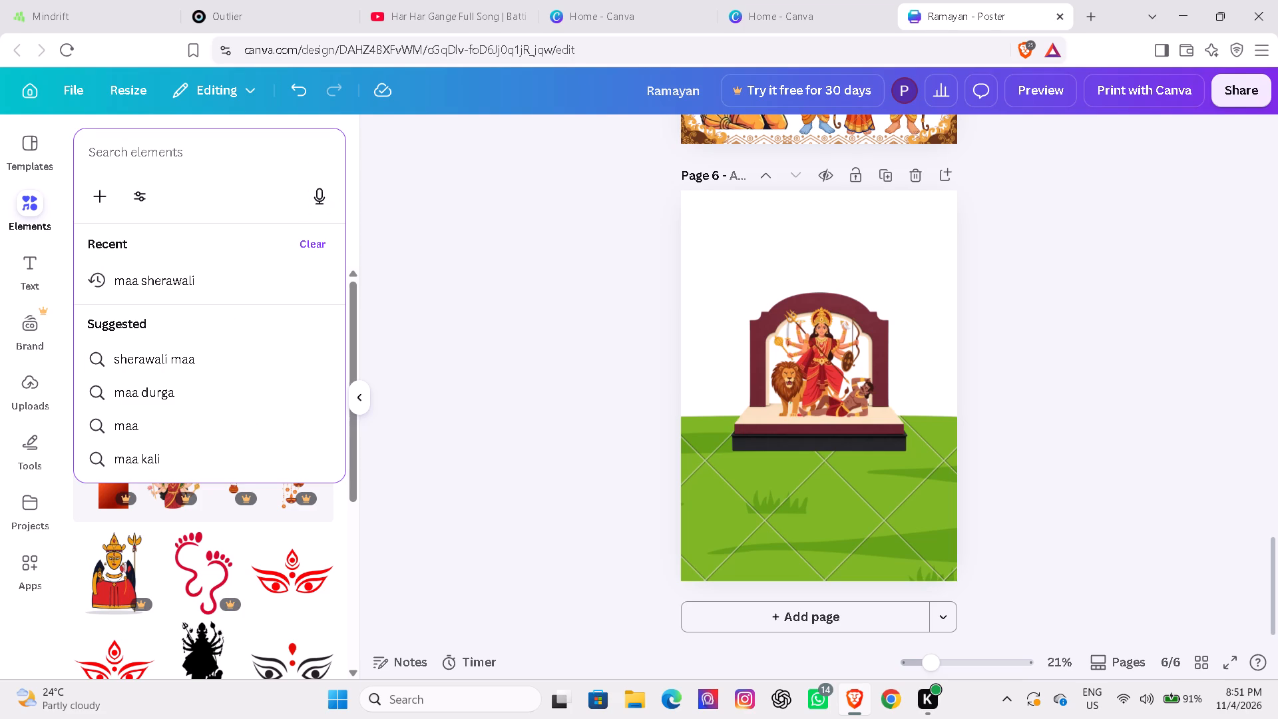
type("garb")
key("a")
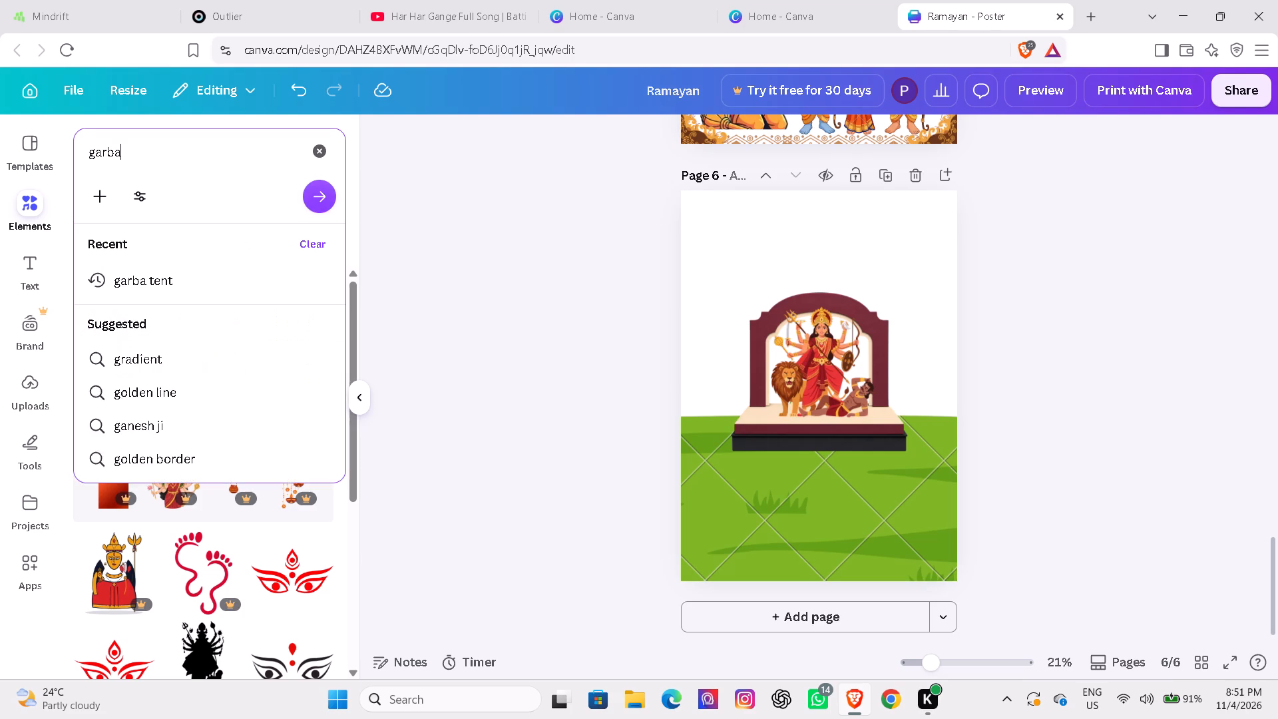
key("Return")
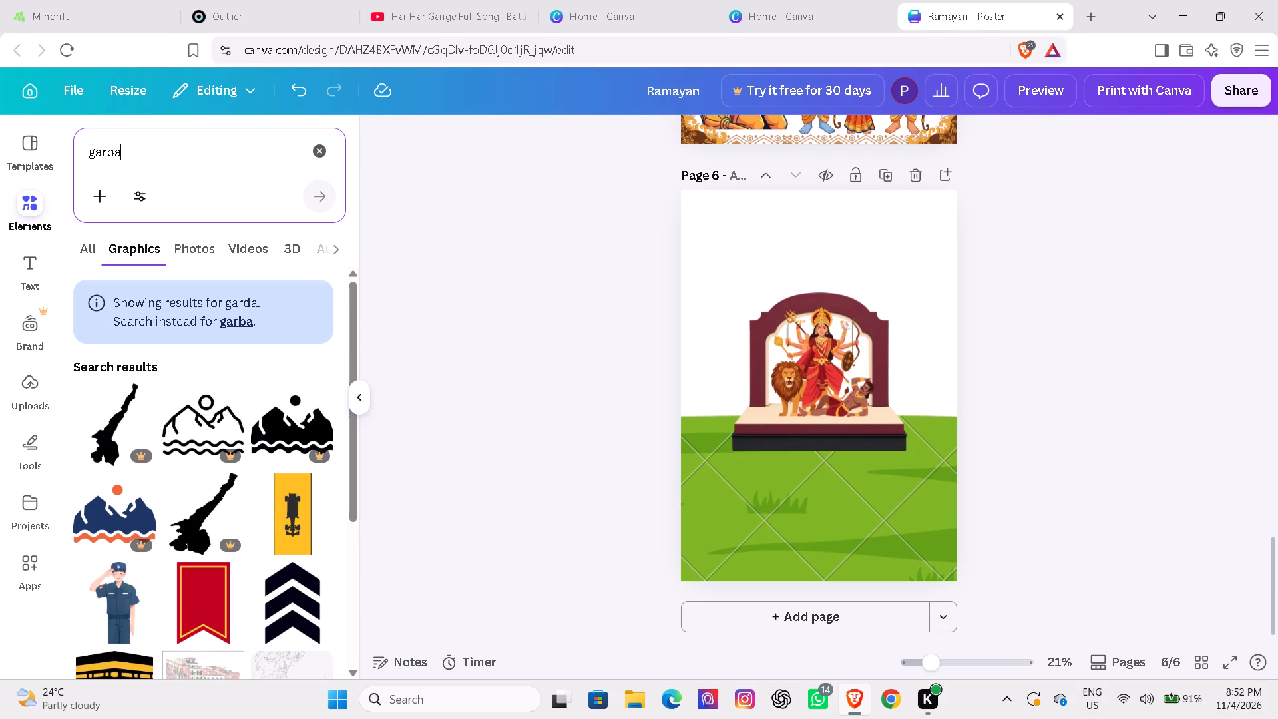
Replace the graphics search with "dandya".
key("BackSpace")
key("BackSpace")
key("BackSpace")
key("BackSpace")
key("BackSpace")
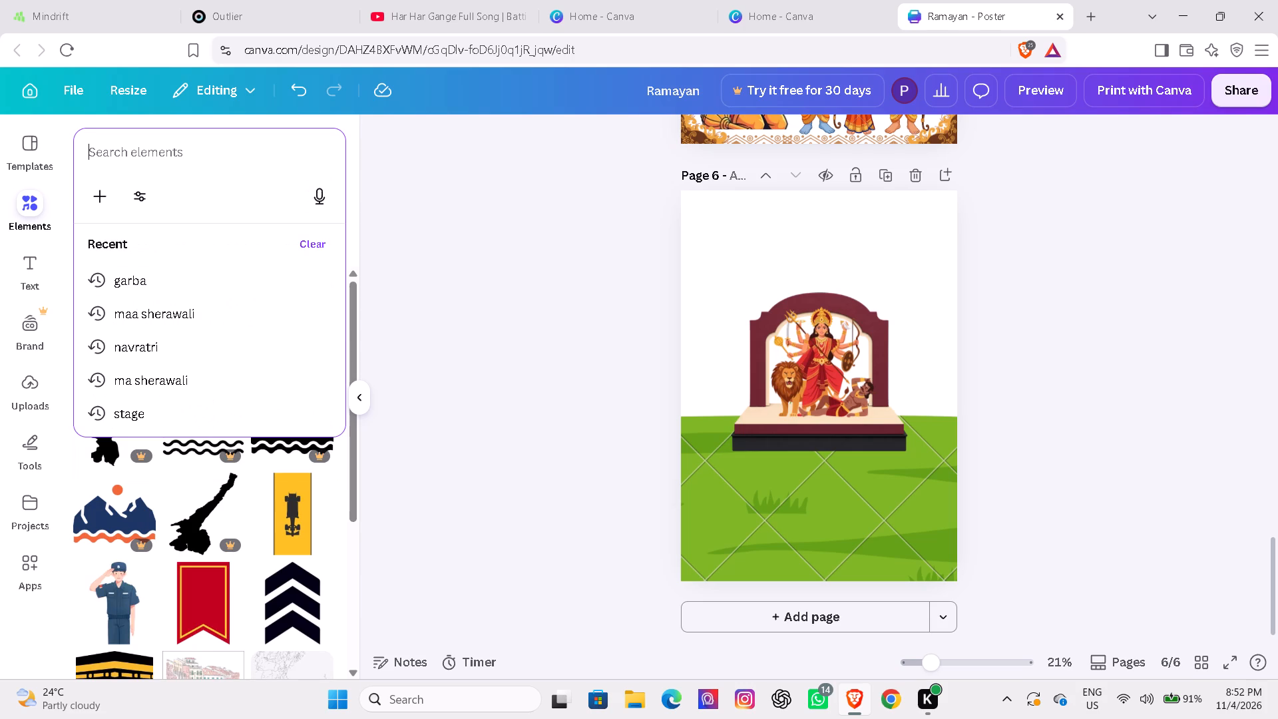
type("dandya")
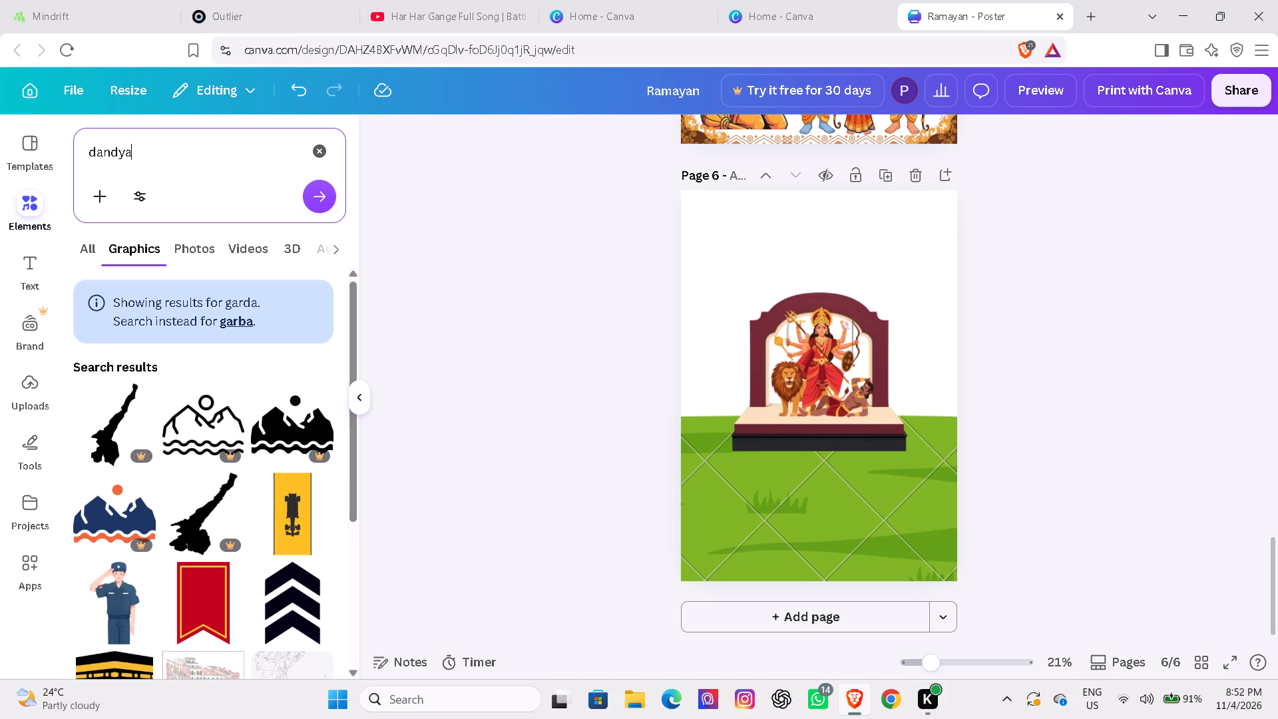
key("Return")
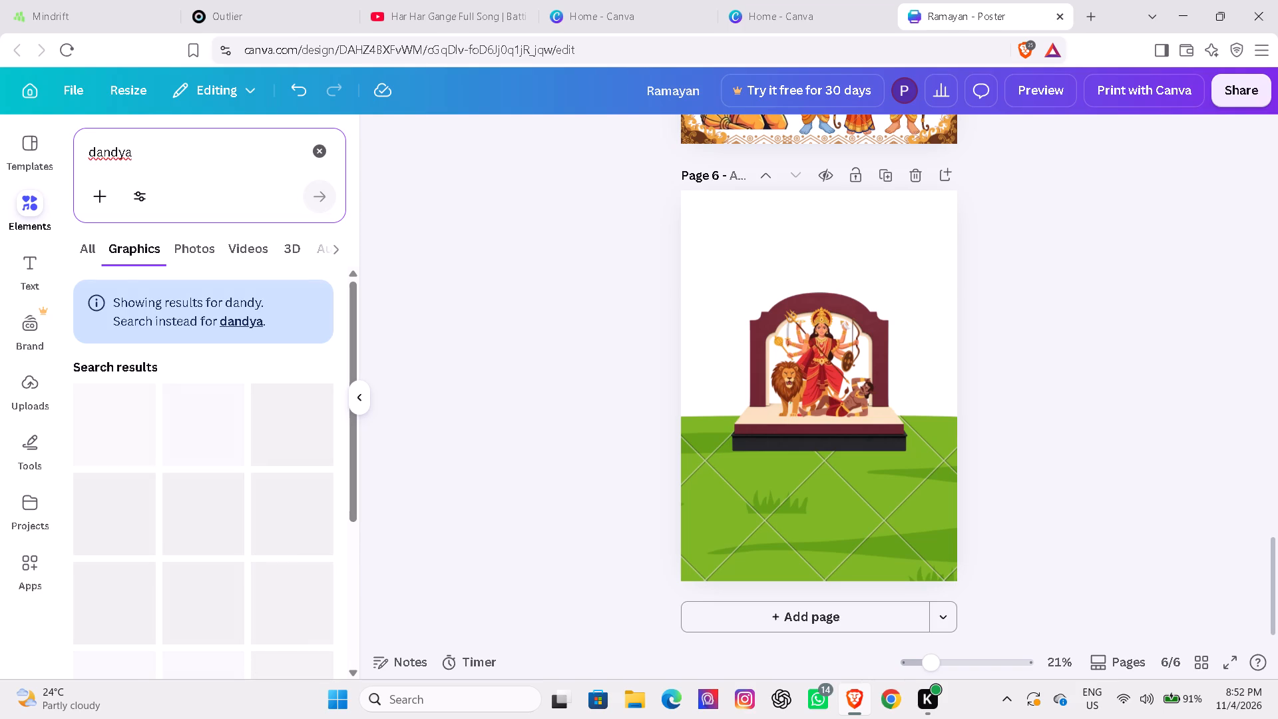
Replace the graphics search with "navratri".
key("BackSpace")
key("BackSpace")
key("BackSpace")
key("BackSpace")
key("BackSpace")
key("BackSpace")
key("BackSpace")
key("BackSpace")
key("BackSpace")
key("BackSpace")
key("BackSpace")
key("BackSpace")
key("BackSpace")
key("BackSpace")
key("BackSpace")
key("BackSpace")
key("BackSpace")
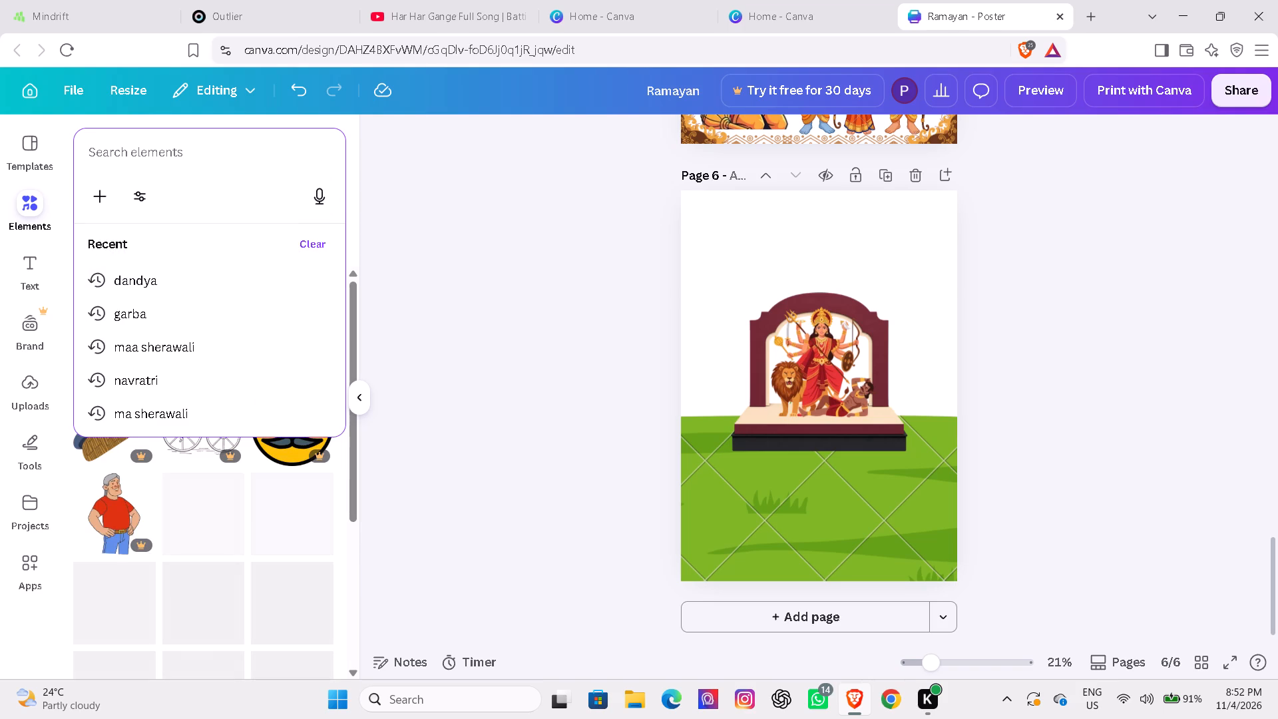
type("navratr")
key("i")
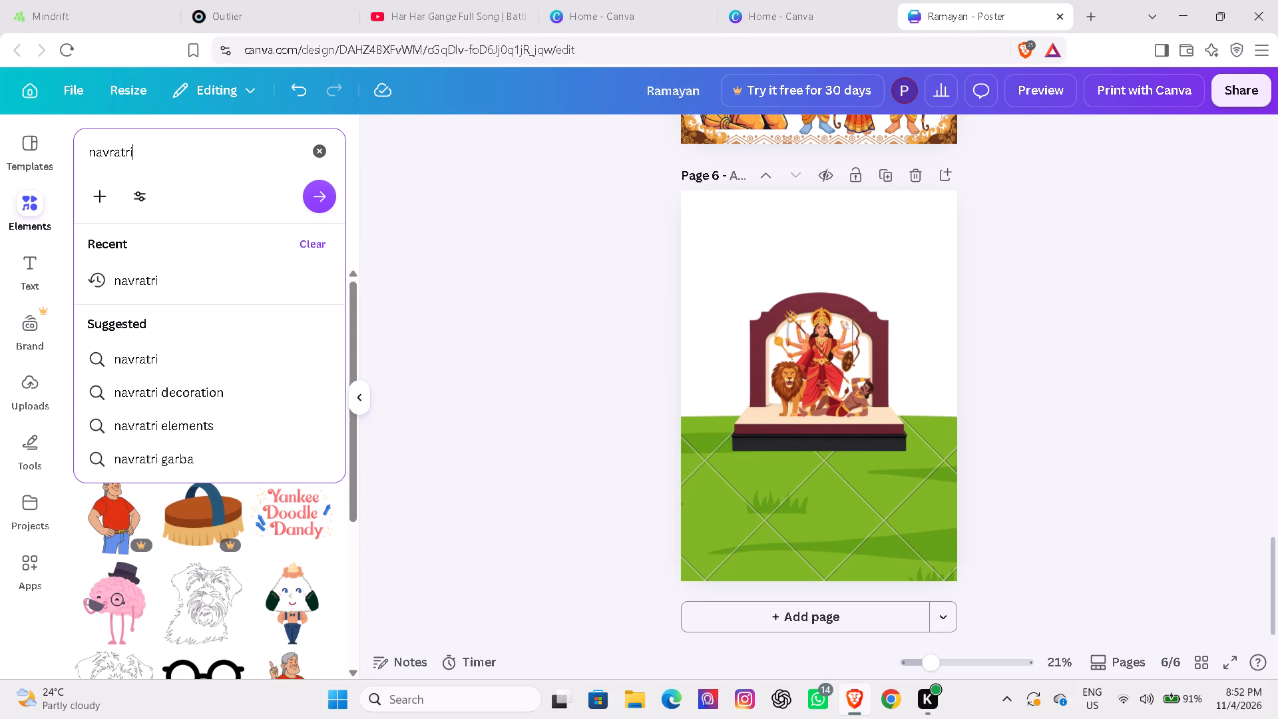
key("Return")
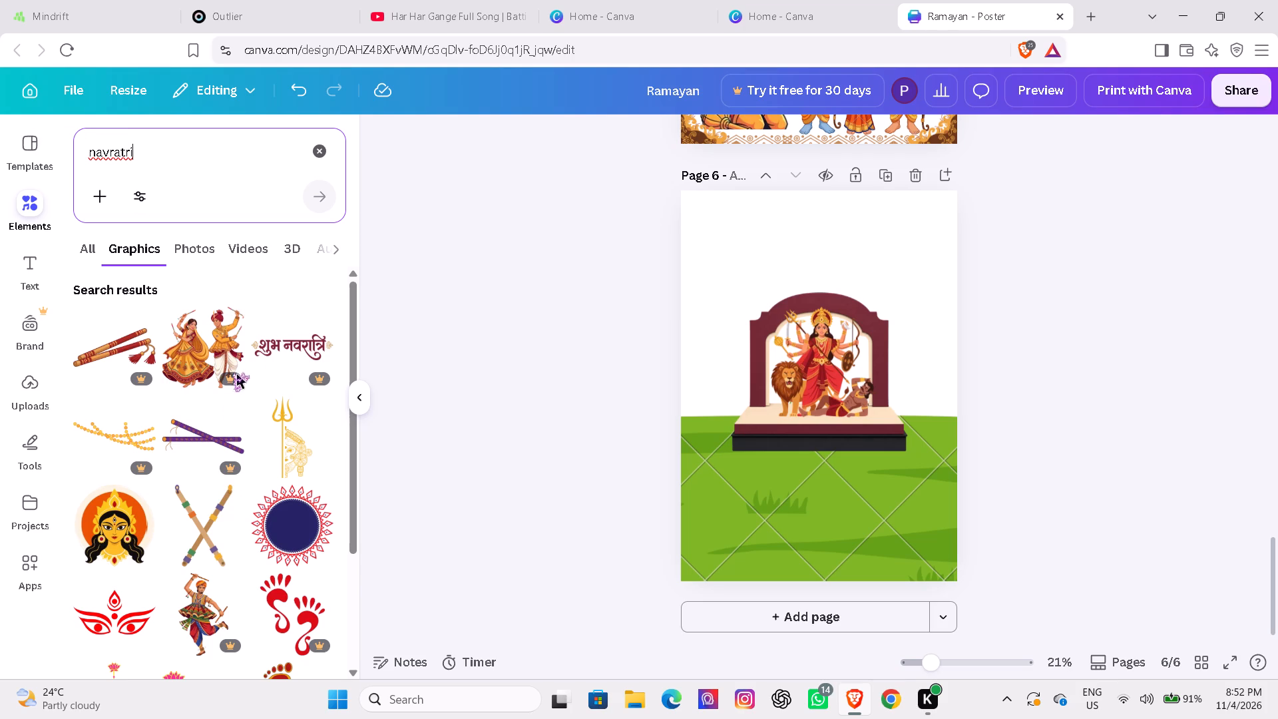
Add the dandiya couple in orange and yellow to page 6, shrunk to fit the lower right of the grass.
left_click(211, 363)
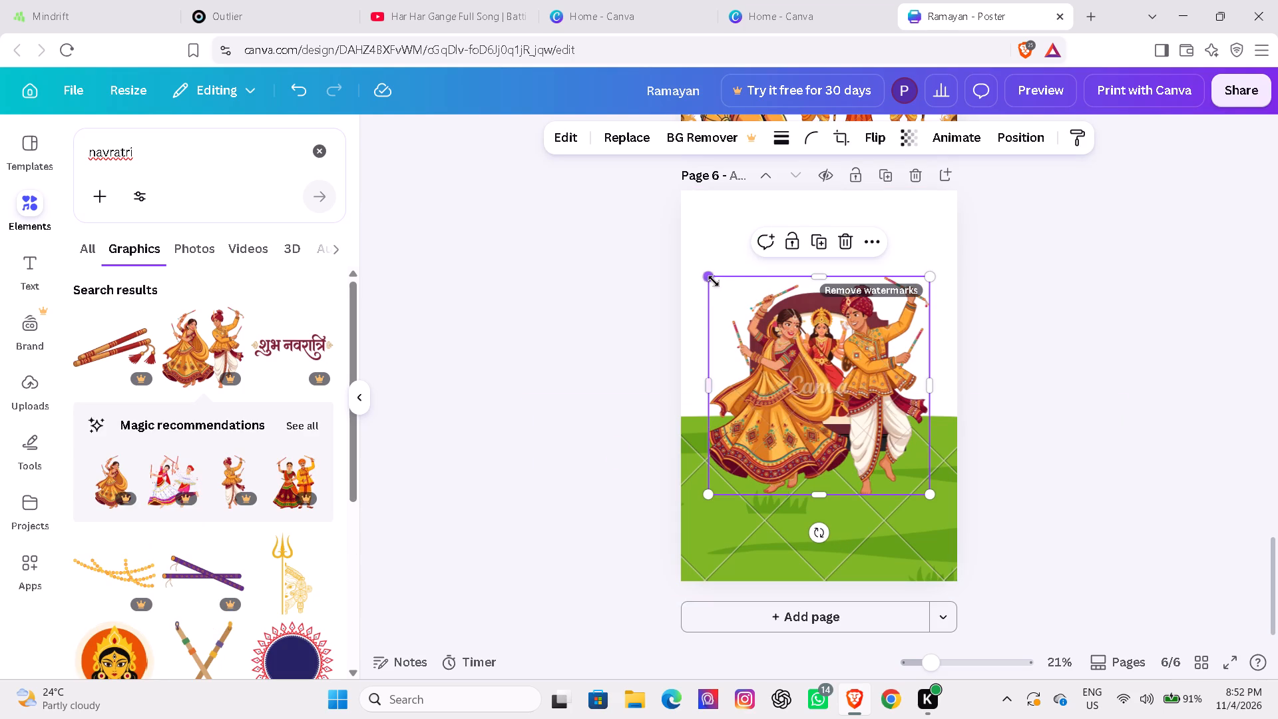
left_click_drag(712, 282, 807, 373)
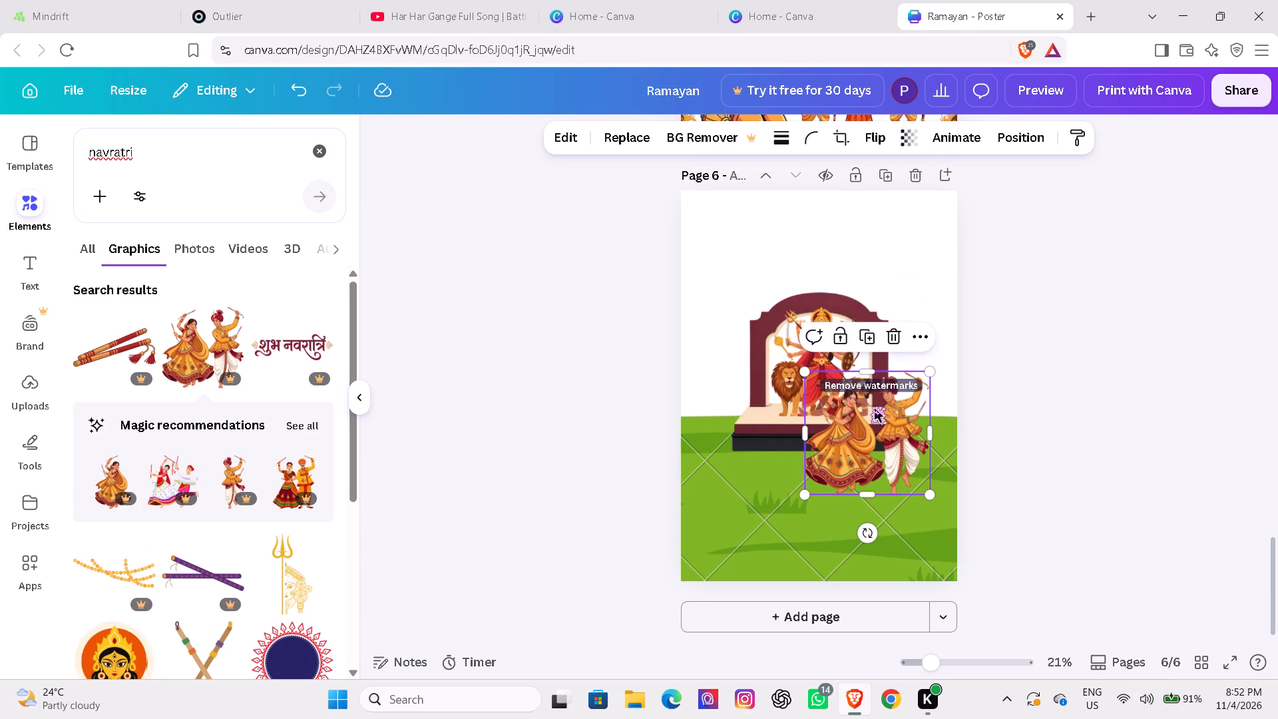
left_click_drag(884, 411, 893, 481)
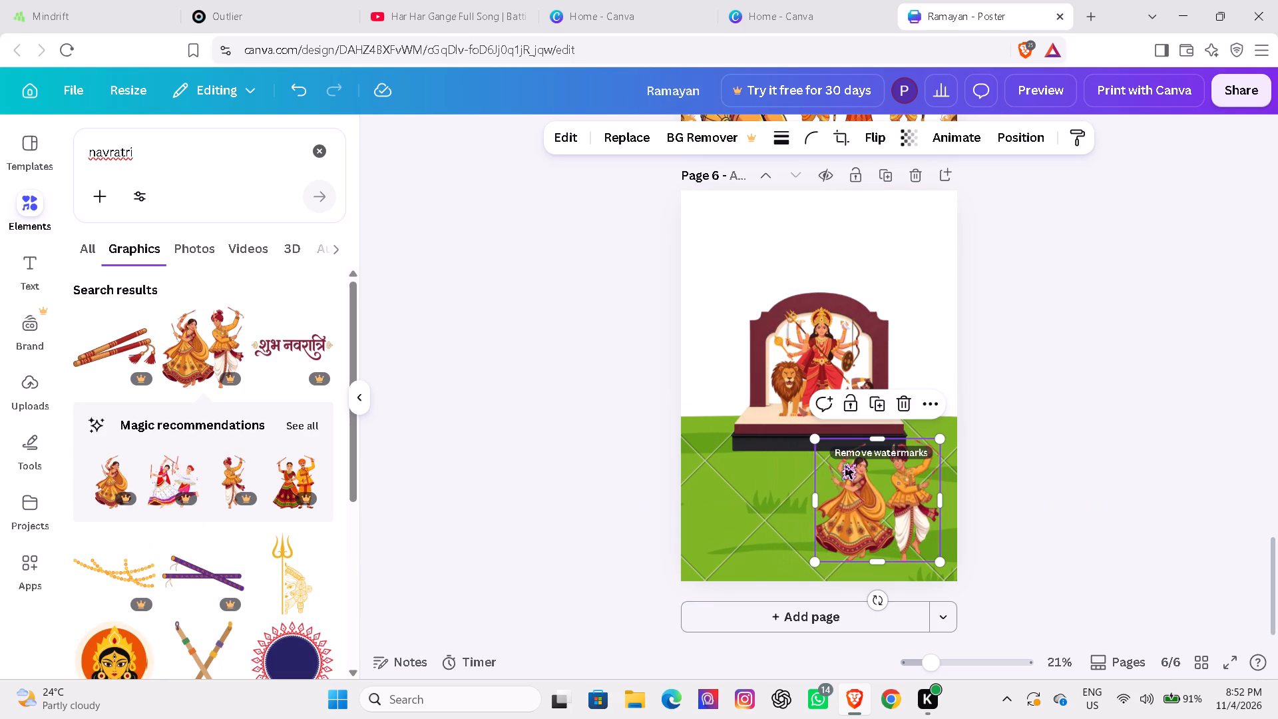
left_click_drag(813, 441, 781, 433)
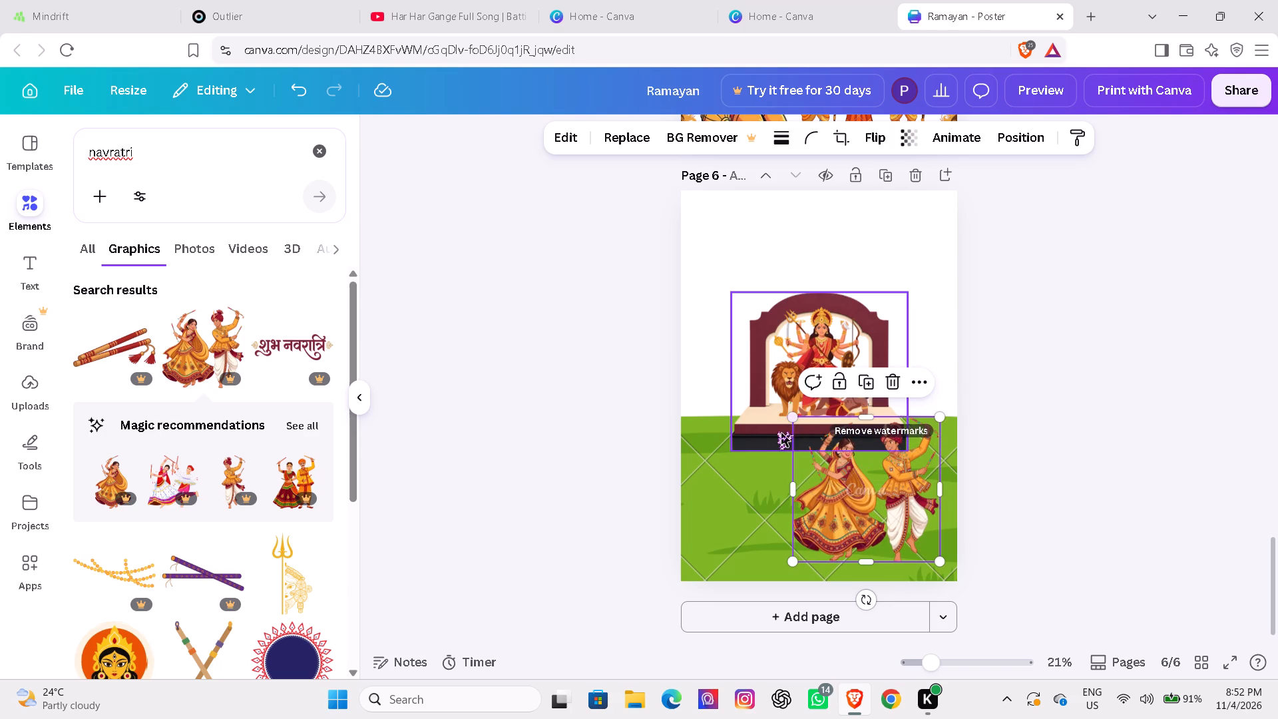
left_click_drag(865, 483, 886, 503)
left_click(744, 527)
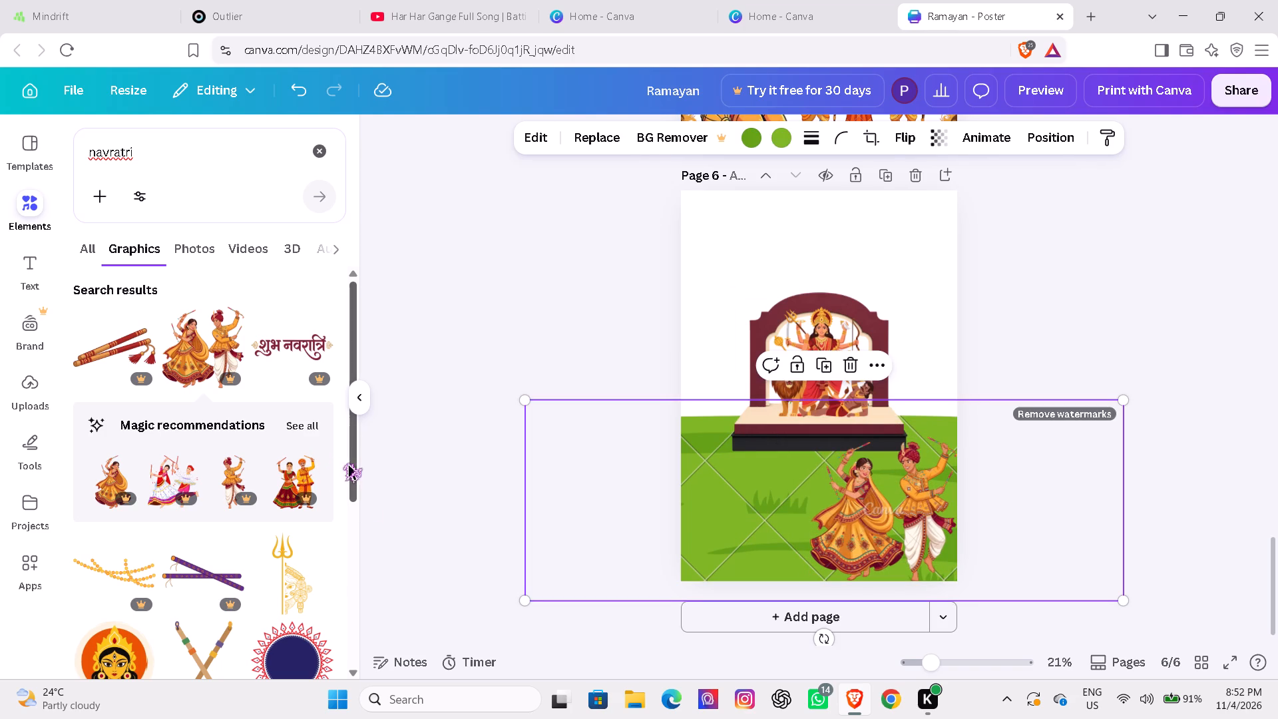
Add the recommended dandiya couple in maroon and grey to page 6, enlarged slightly and placed on the lower left of the grass.
left_click(306, 428)
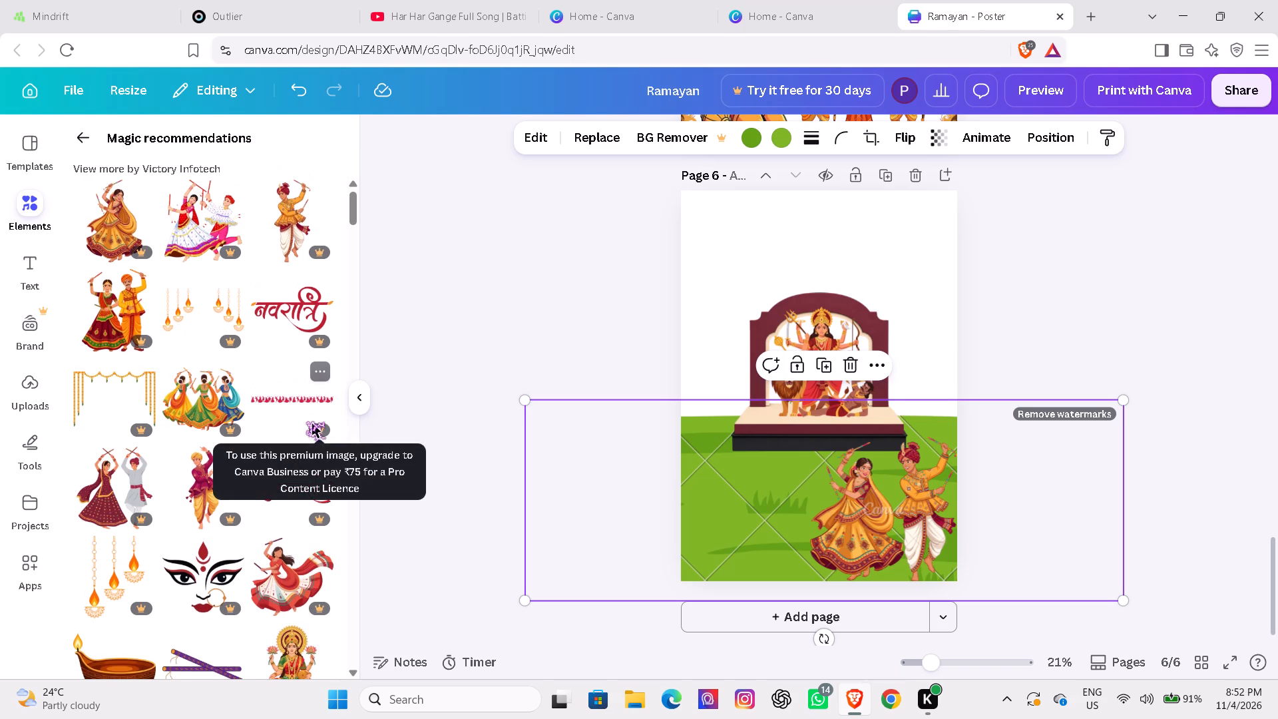
left_click(118, 491)
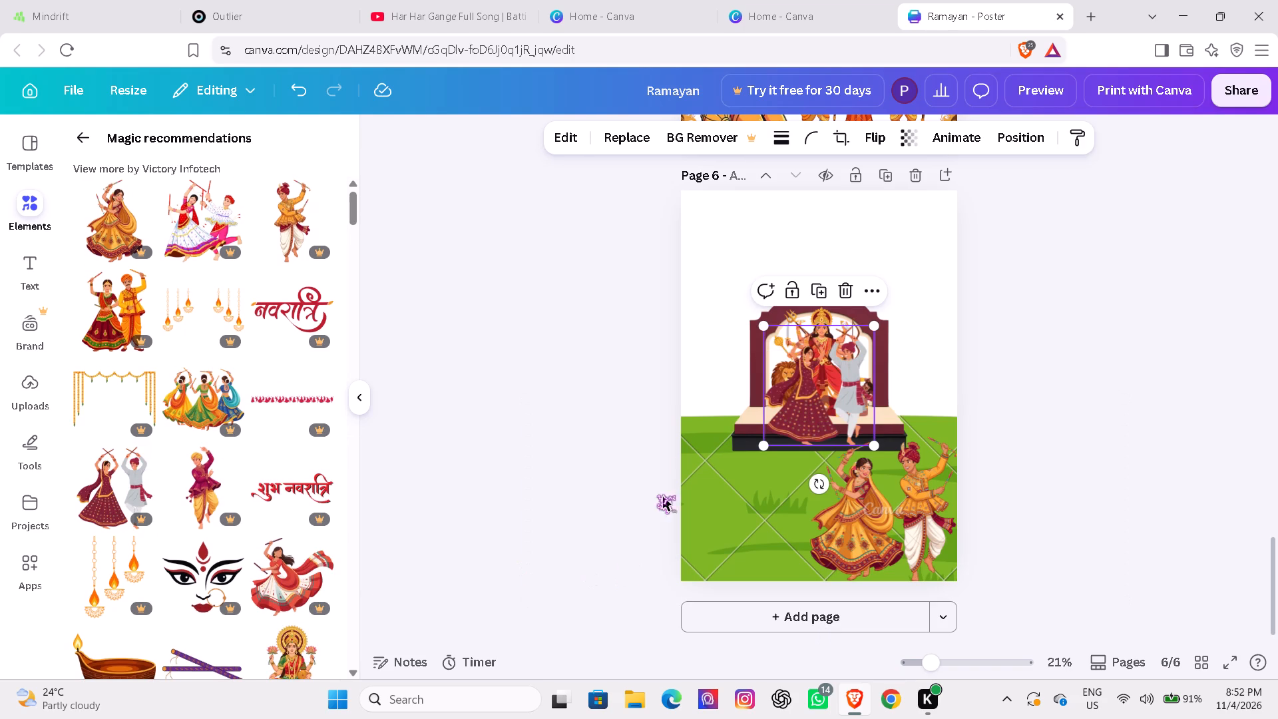
left_click_drag(805, 411, 747, 570)
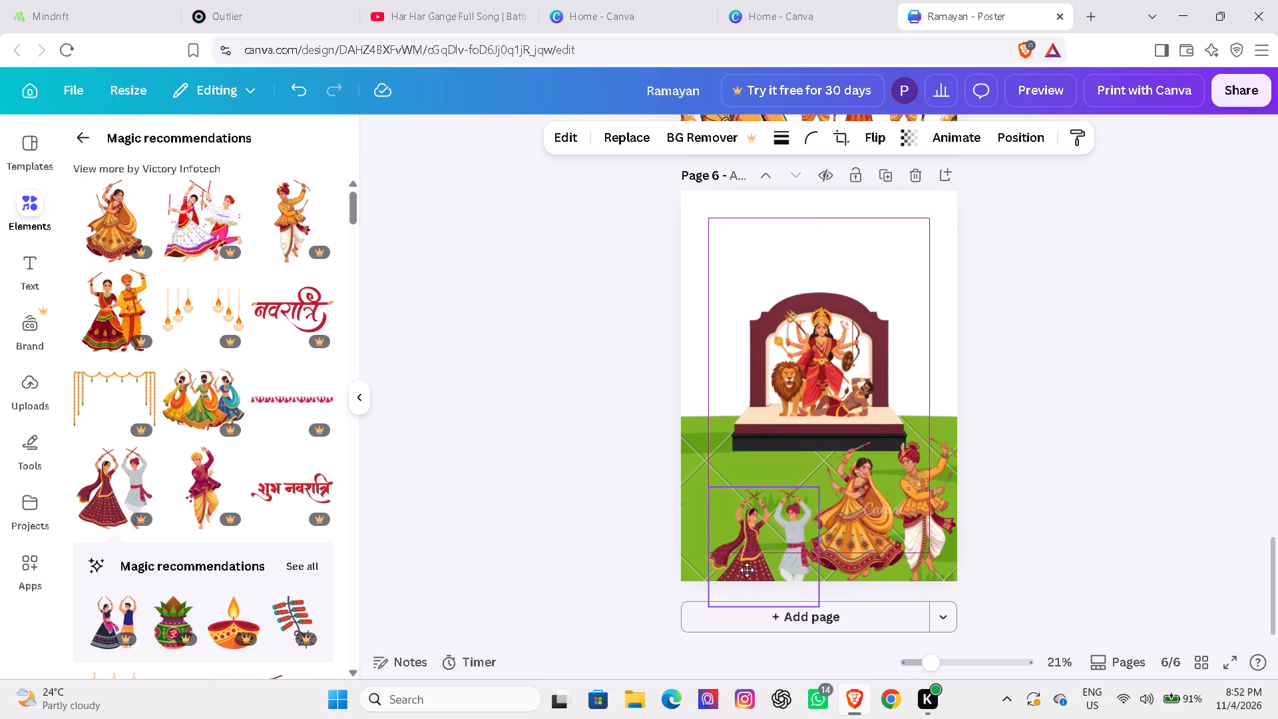
left_click_drag(747, 570, 730, 529)
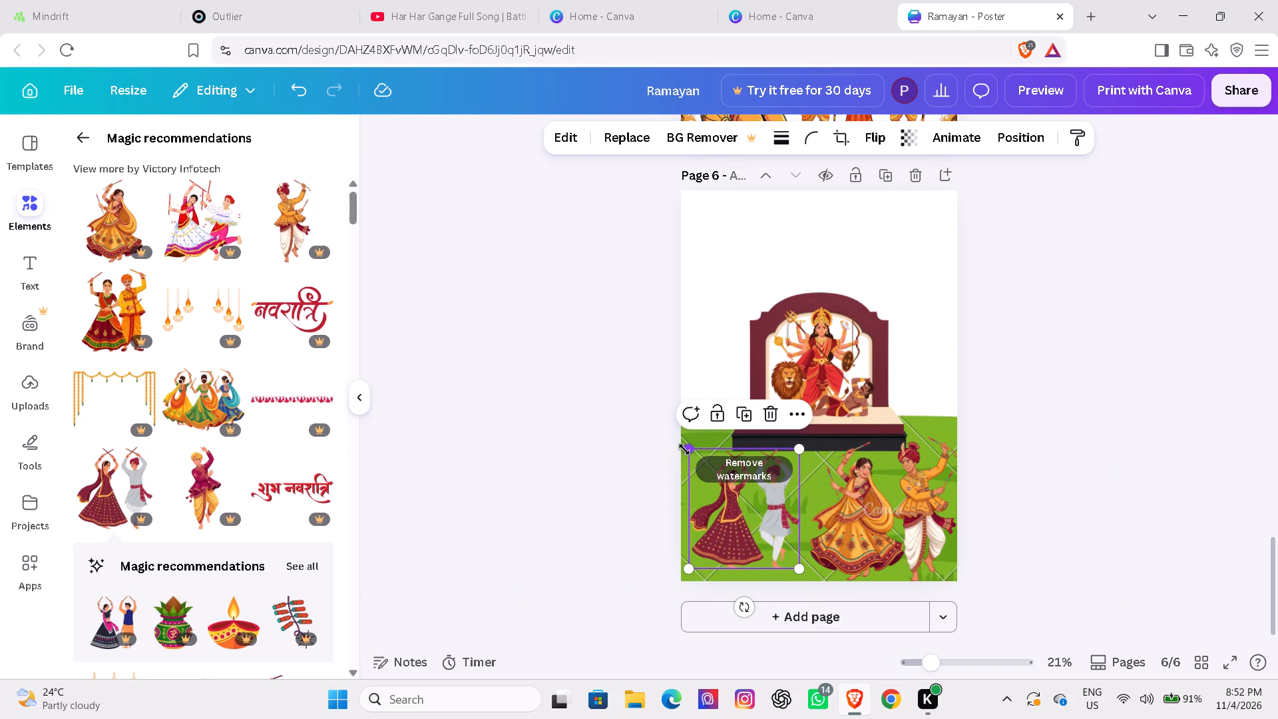
left_click_drag(684, 449, 644, 429)
left_click_drag(748, 480, 751, 485)
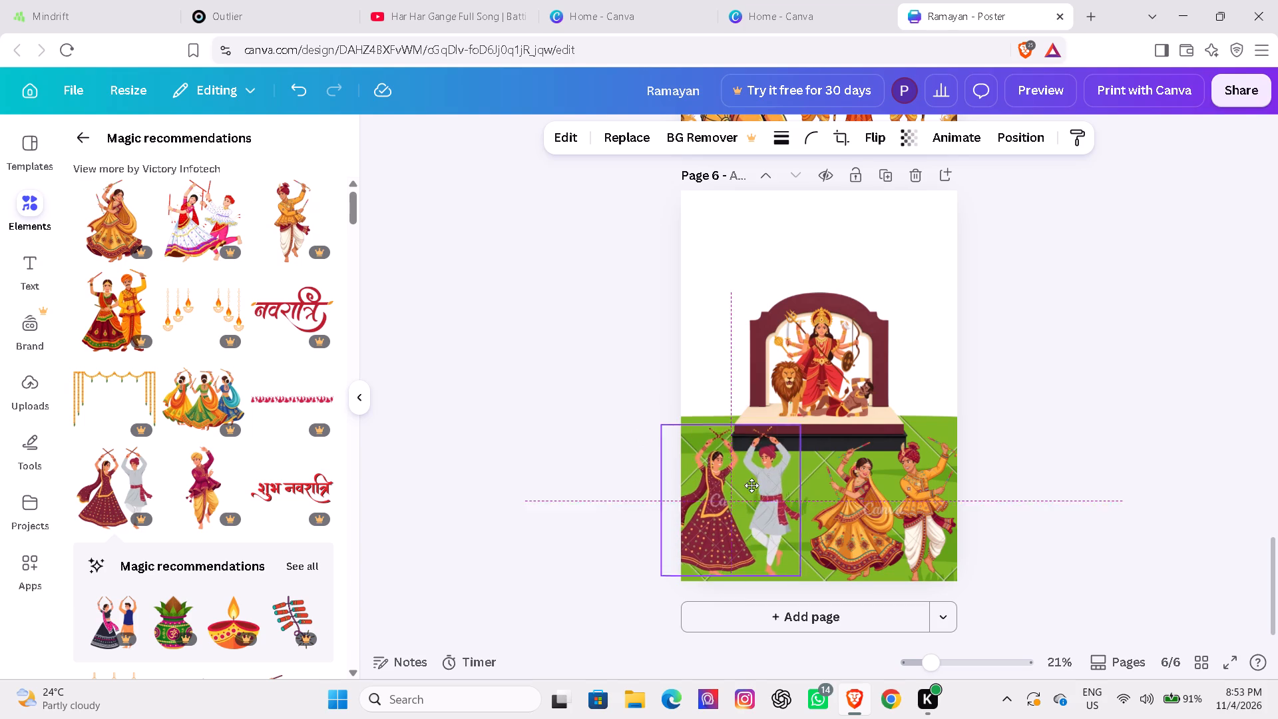
left_click_drag(751, 485, 768, 496)
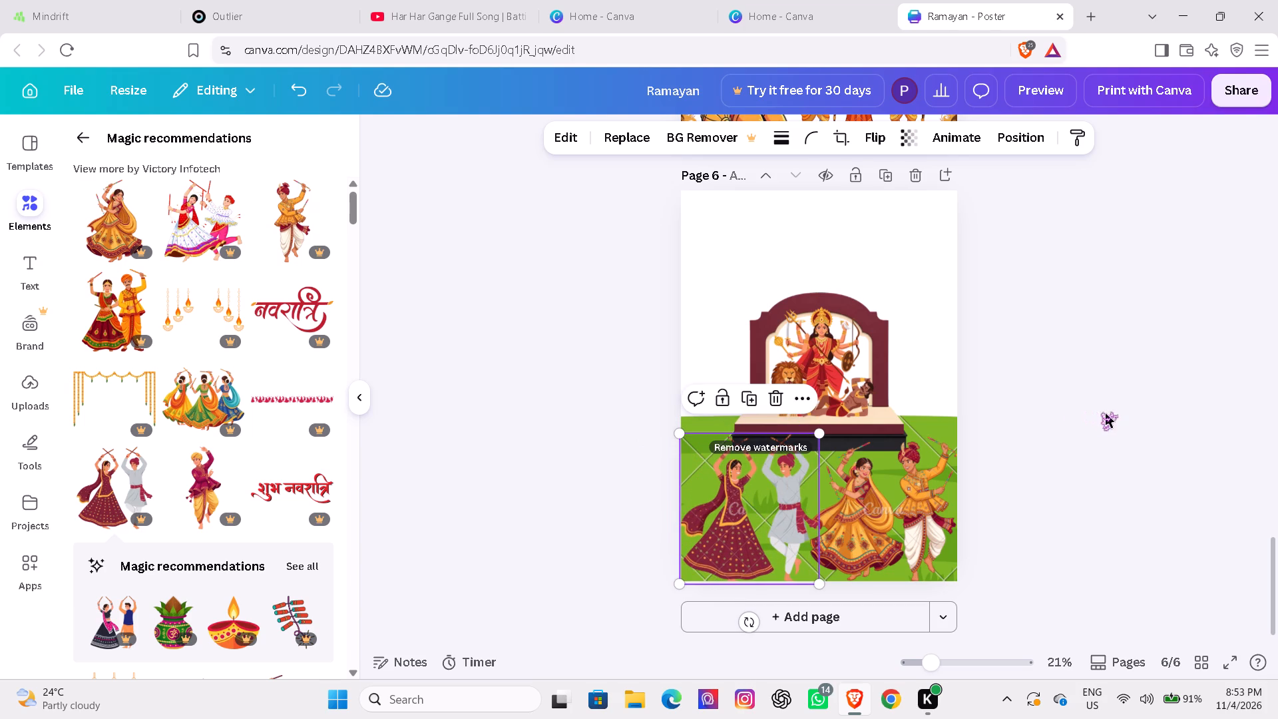
left_click(1107, 417)
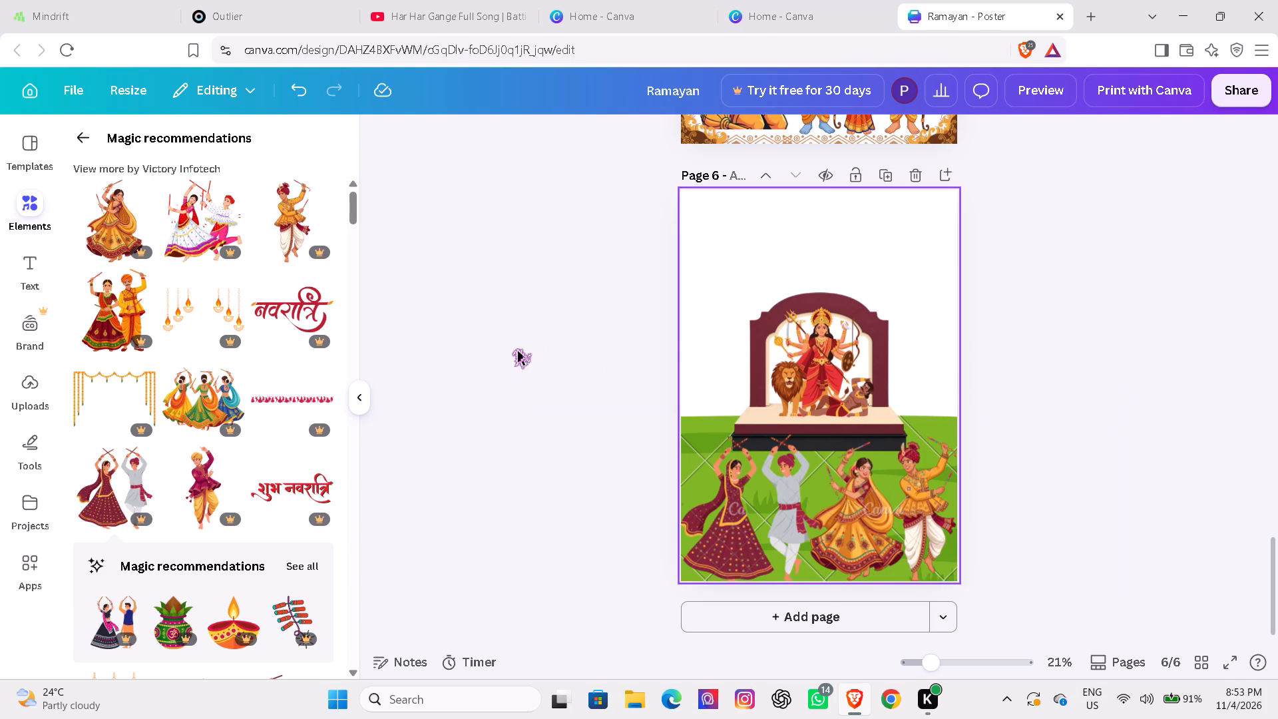
Replace the graphics search with "evening sky".
left_click(29, 203)
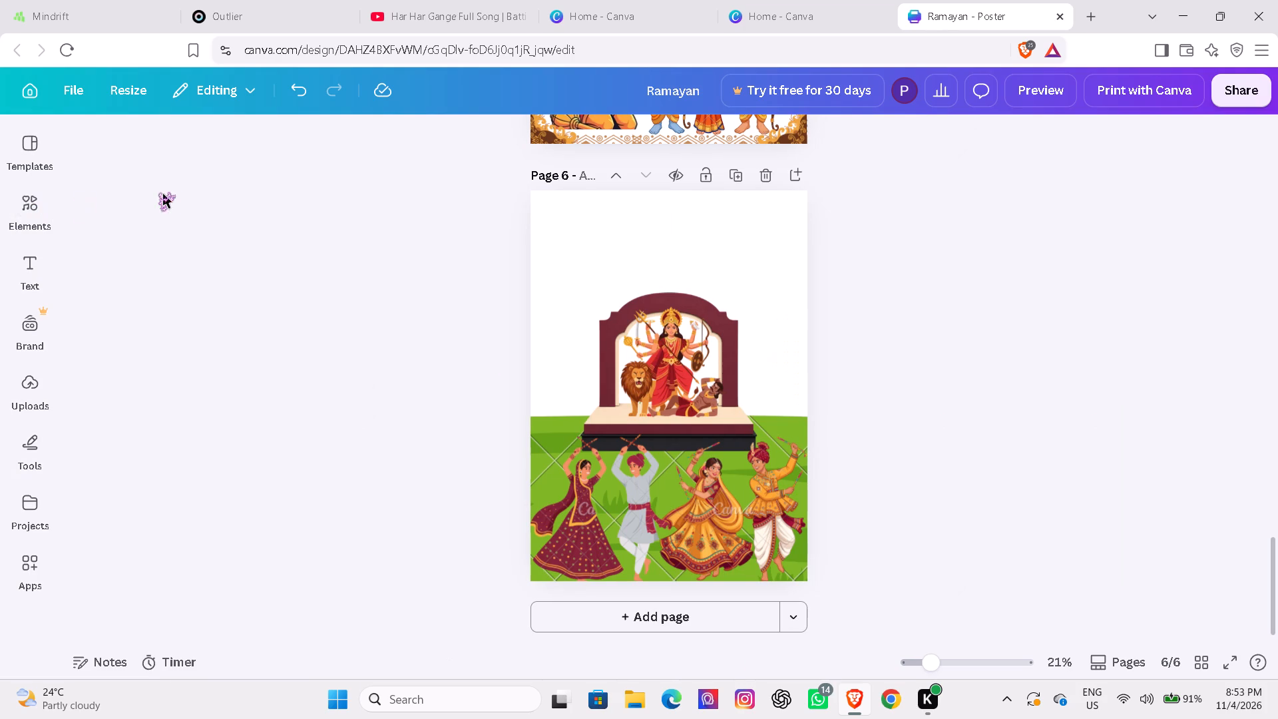
left_click(33, 219)
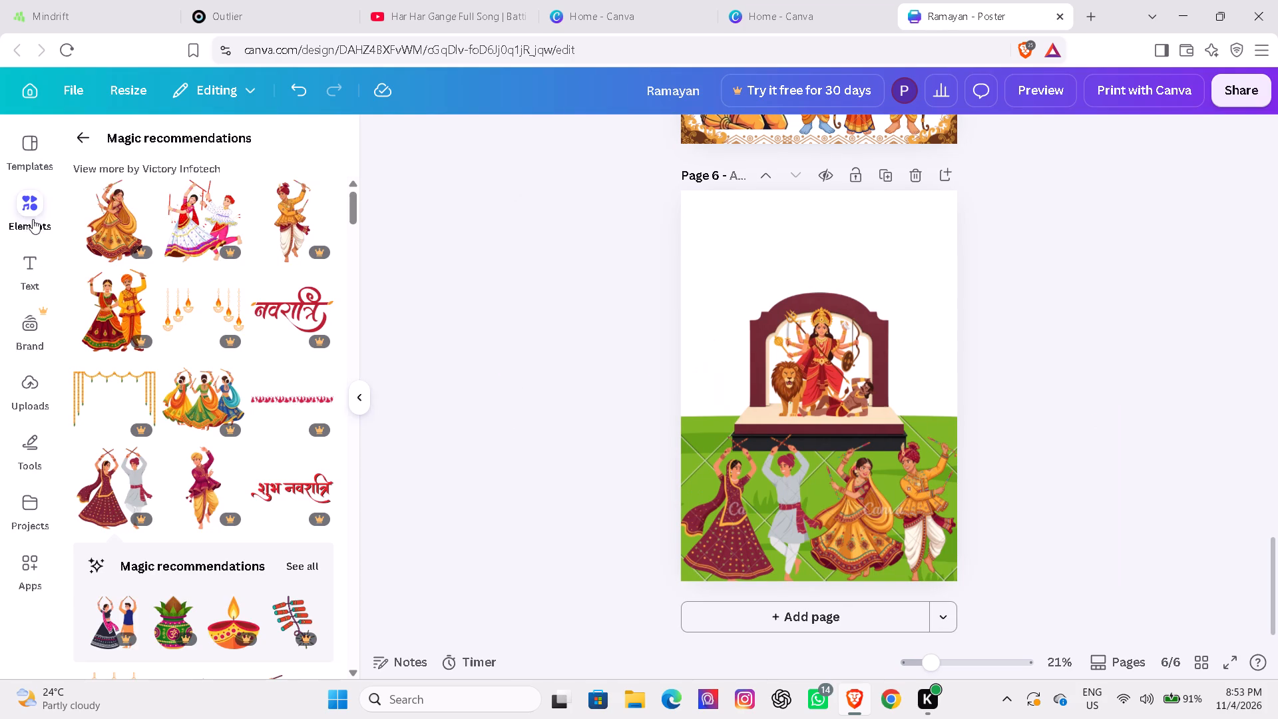
left_click(88, 150)
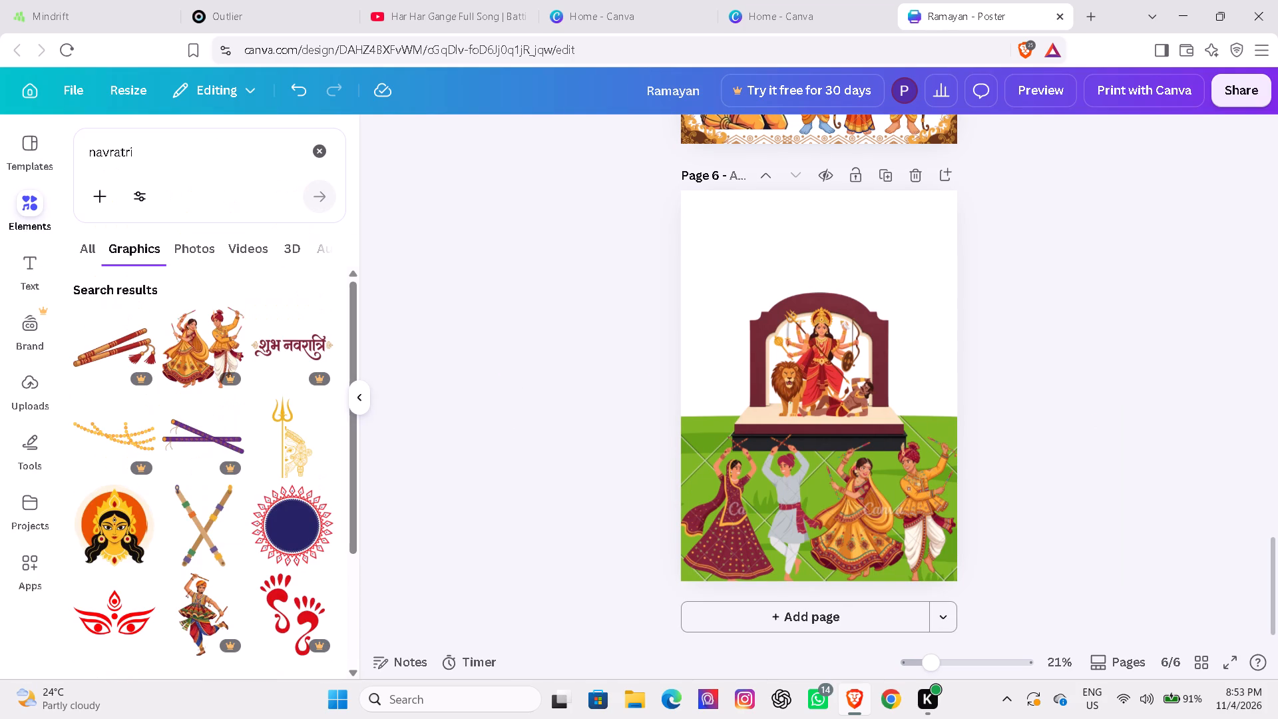
left_click(160, 145)
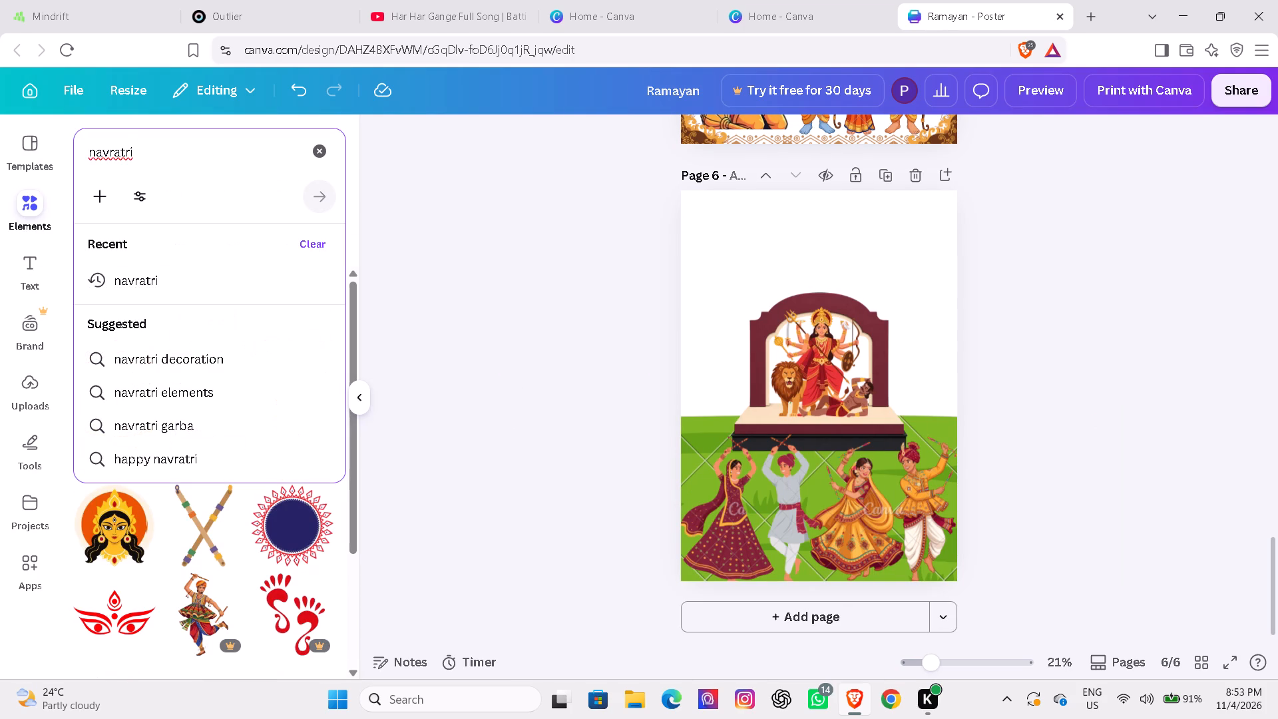
key("BackSpace")
key("BackSpace")
key("BackSpace")
key("BackSpace")
key("BackSpace")
key("BackSpace")
key("BackSpace")
key("BackSpace")
key("BackSpace")
key("BackSpace")
key("BackSpace")
key("BackSpace")
type("evening")
key("space")
key("s")
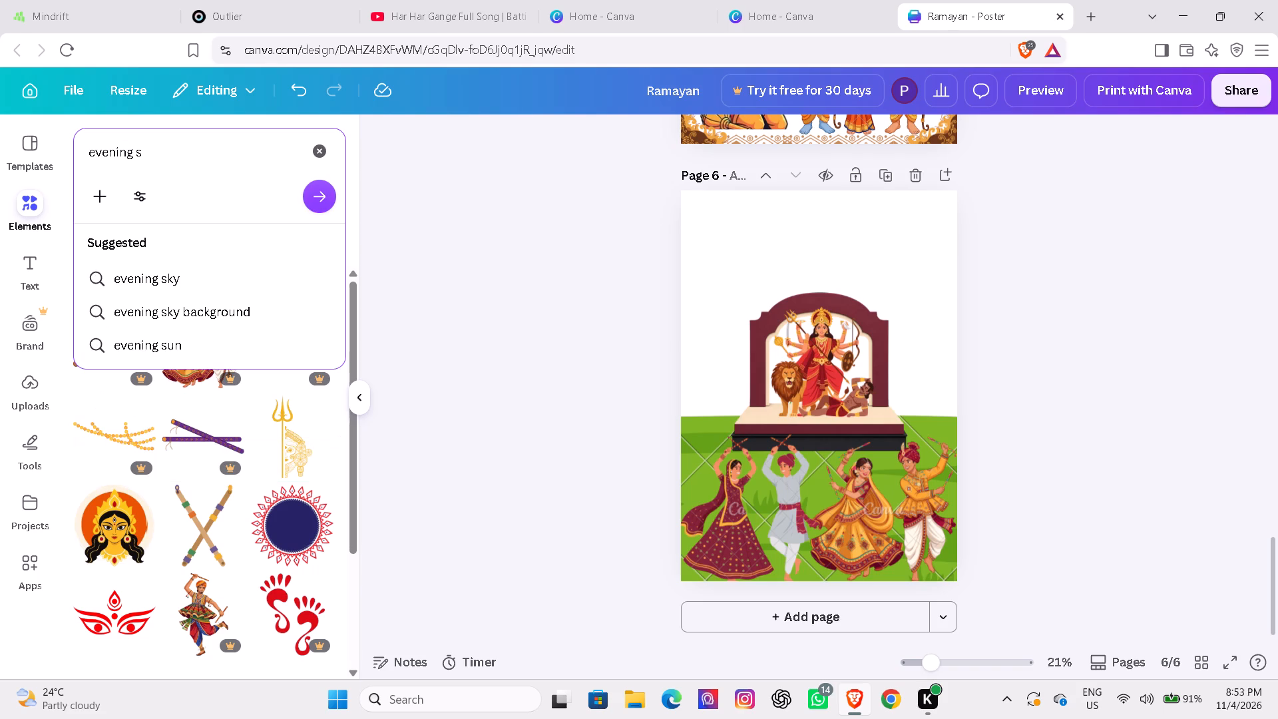
type("ky")
key("Return")
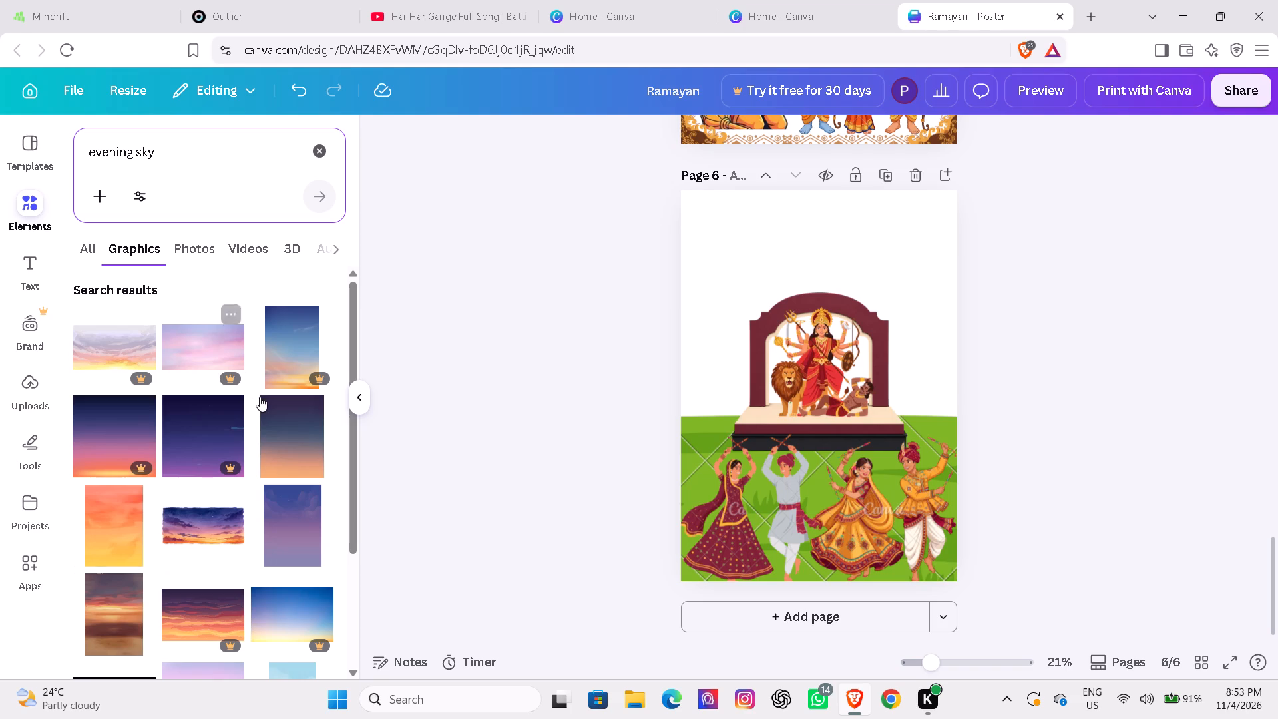
Add the blue-purple cloudy evening sky graphic to page 6 and send it to the back.
left_click(284, 507)
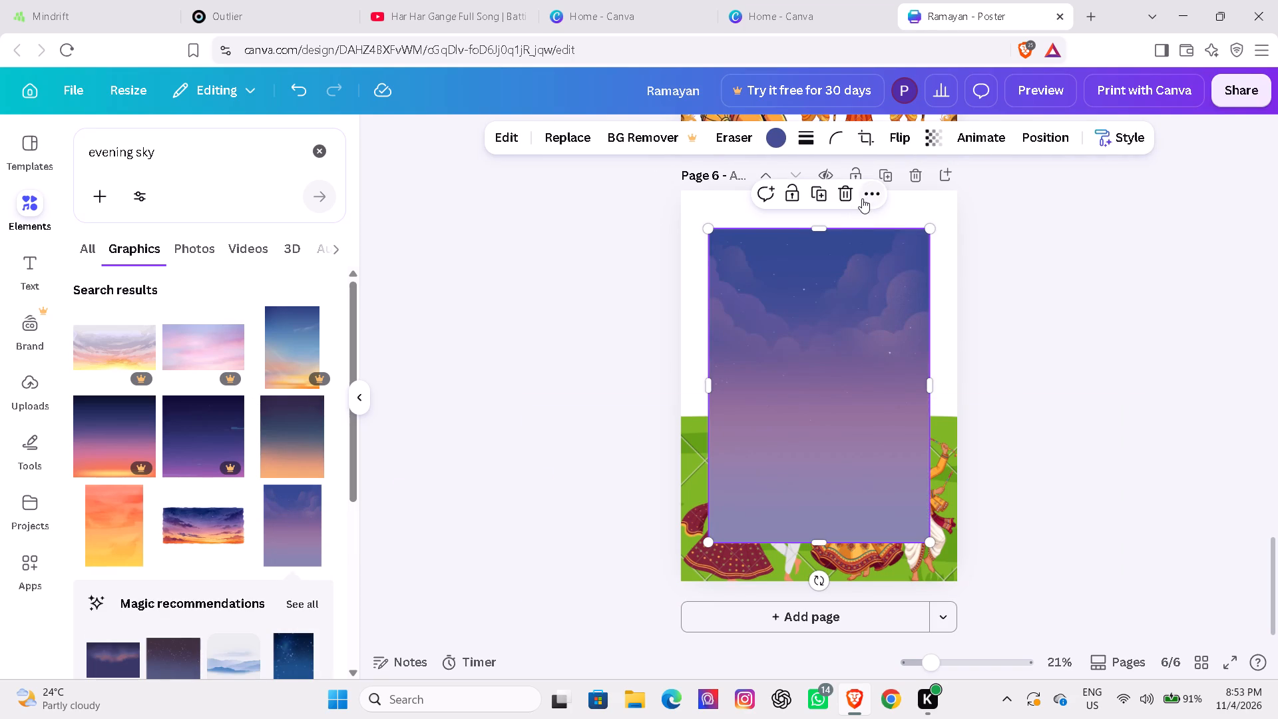
left_click(870, 190)
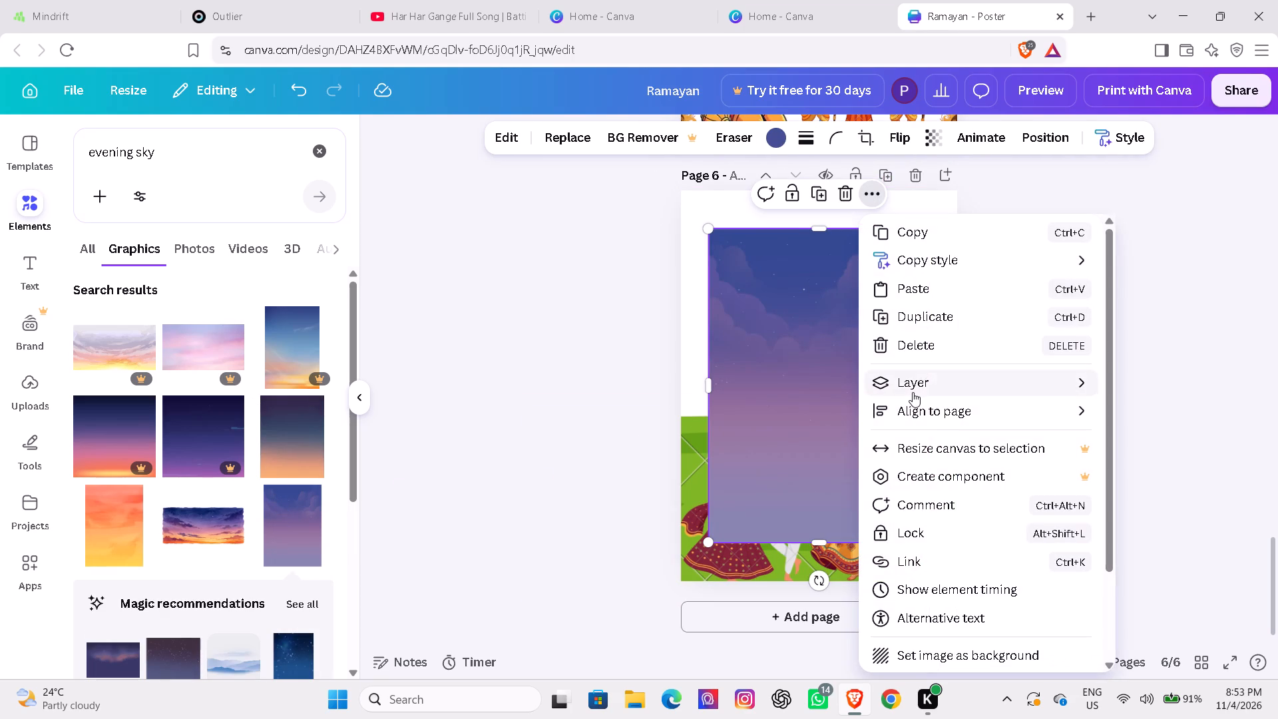
left_click(913, 392)
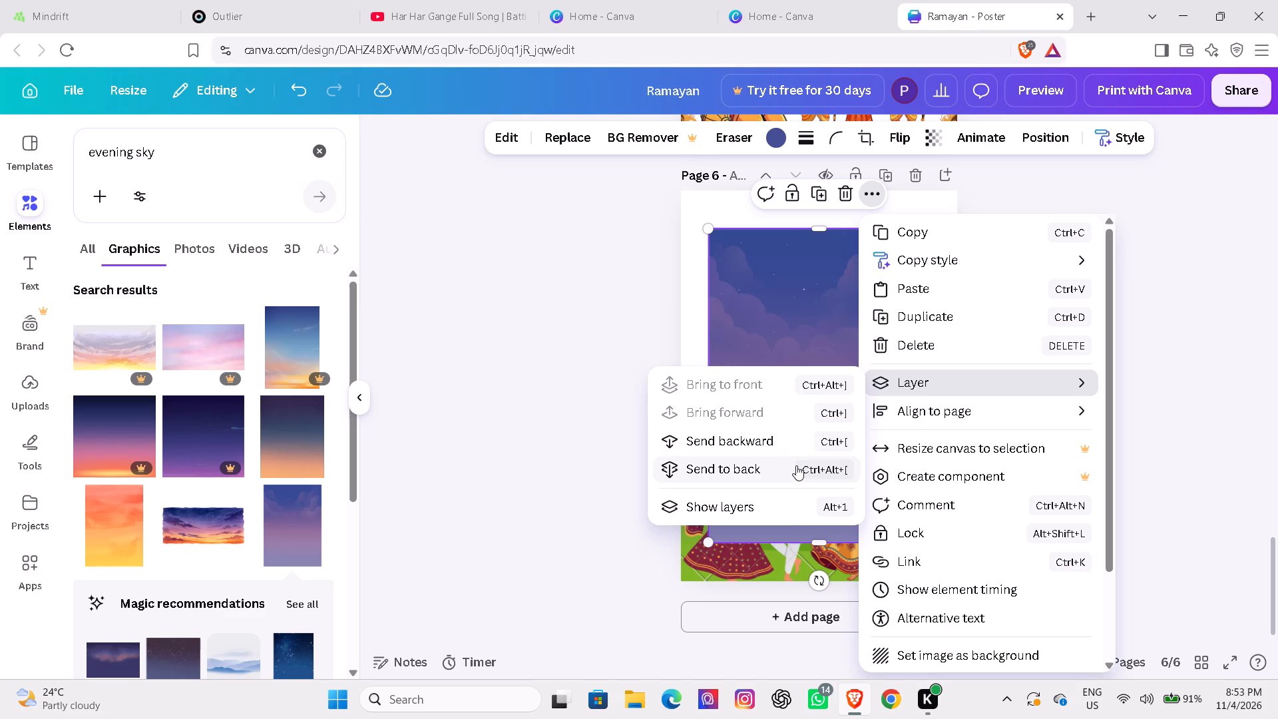
left_click(796, 466)
Move and stretch the evening sky so it fills the full page width and the area above the grass.
left_click_drag(738, 278, 715, 252)
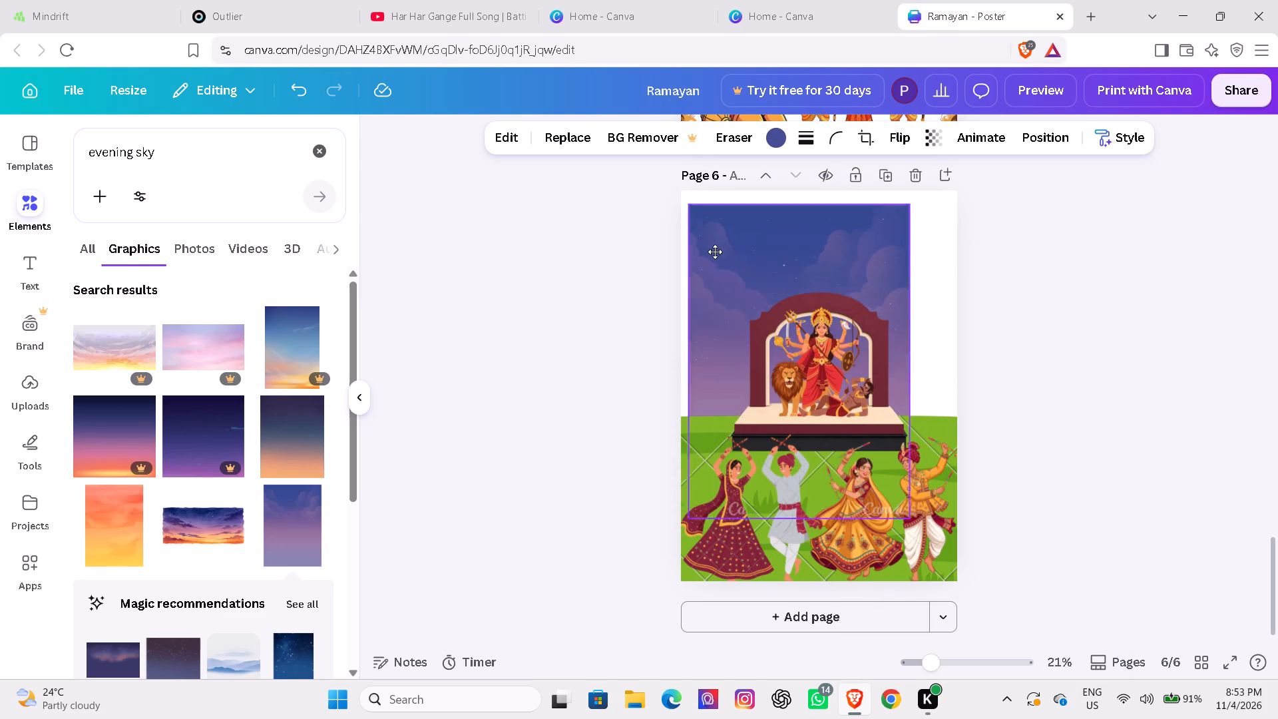
left_click_drag(715, 252, 712, 249)
left_click_drag(712, 252, 702, 249)
left_click_drag(901, 196, 985, 212)
left_click_drag(898, 260, 918, 265)
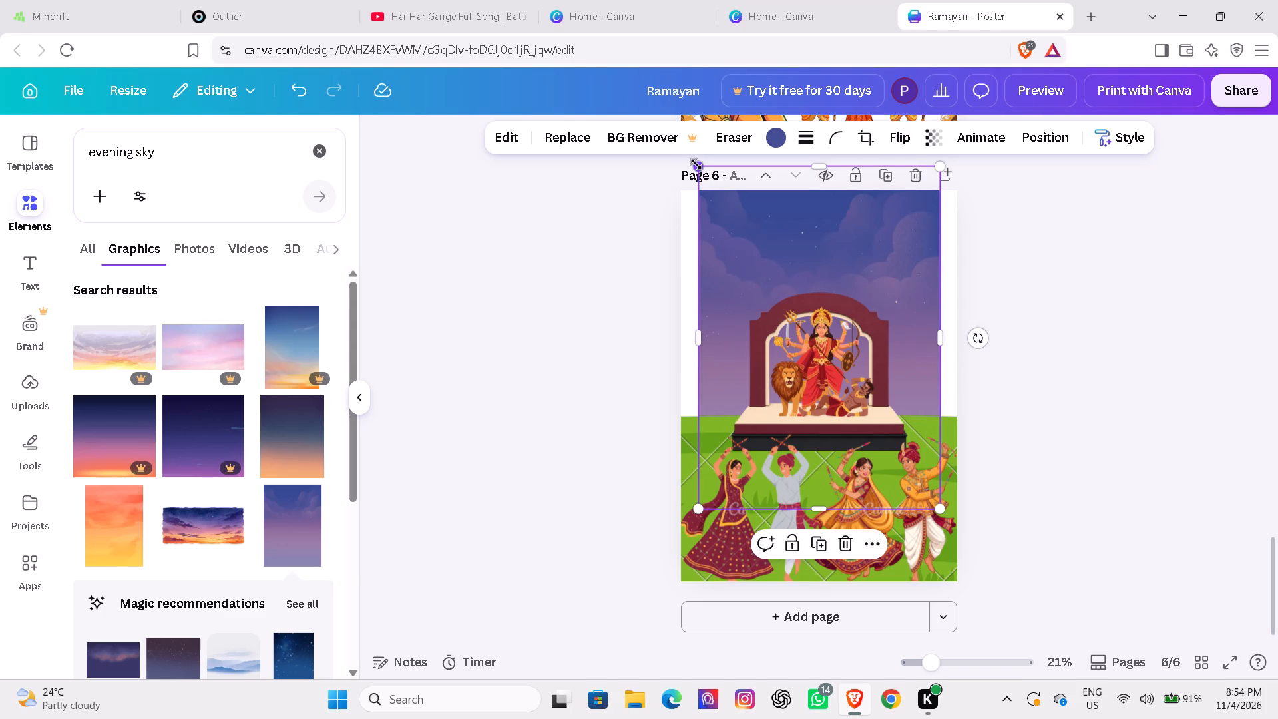
left_click_drag(697, 336, 649, 340)
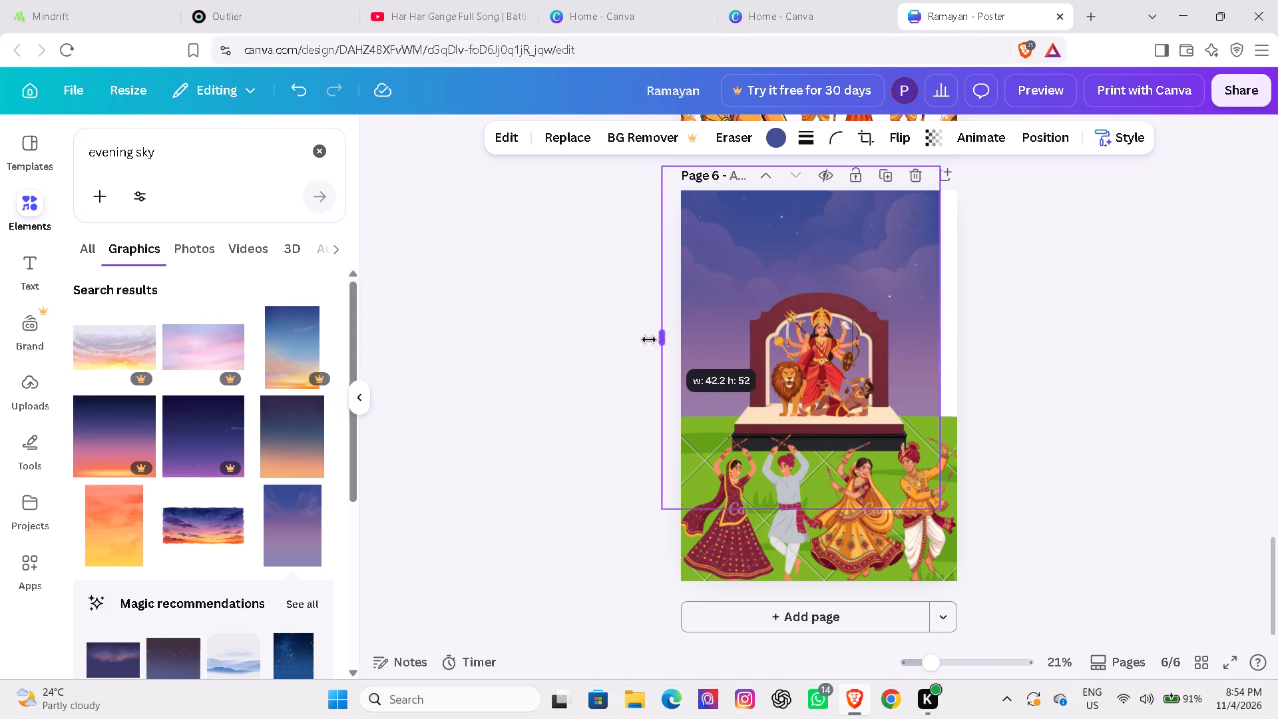
left_click_drag(649, 340, 676, 340)
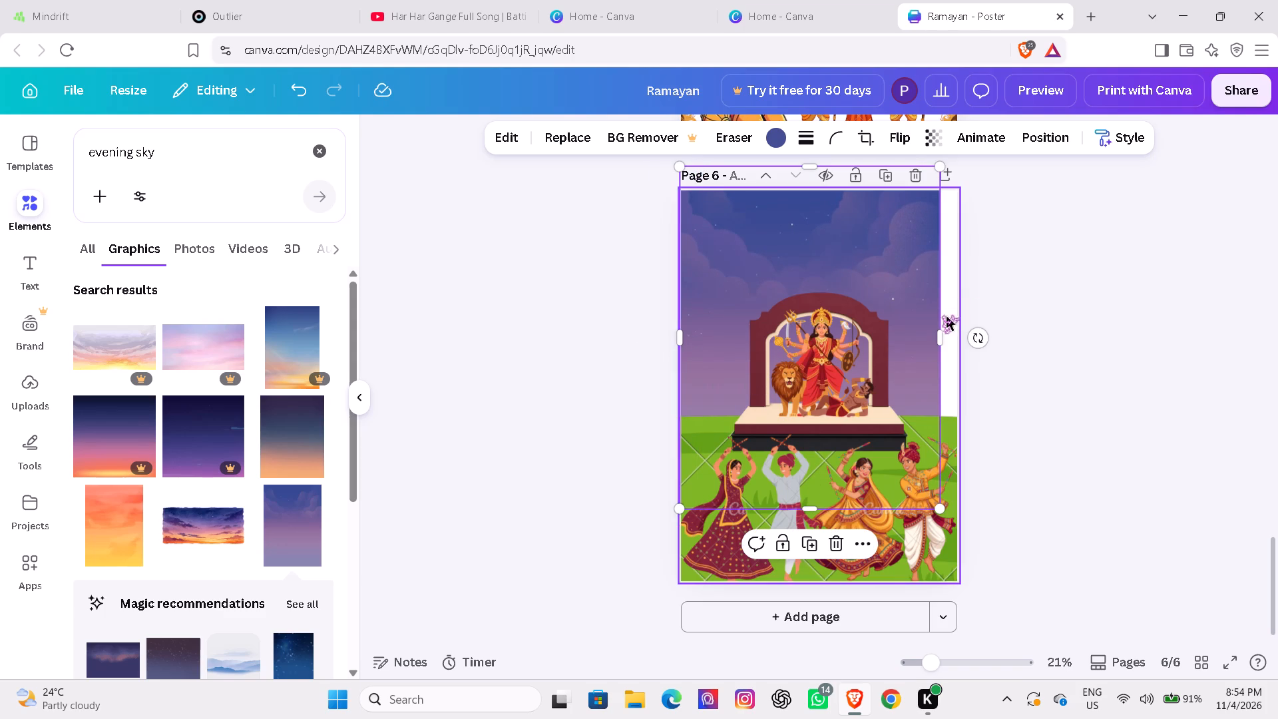
left_click_drag(939, 334, 963, 334)
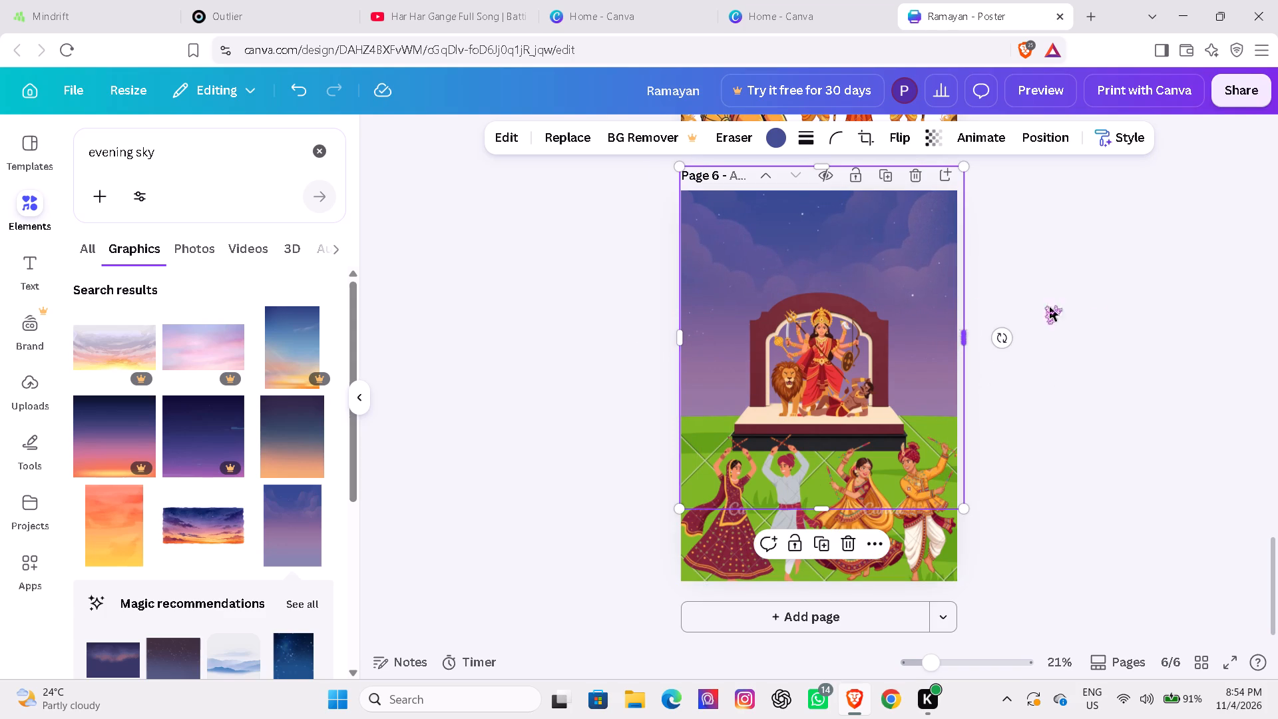
left_click(1116, 274)
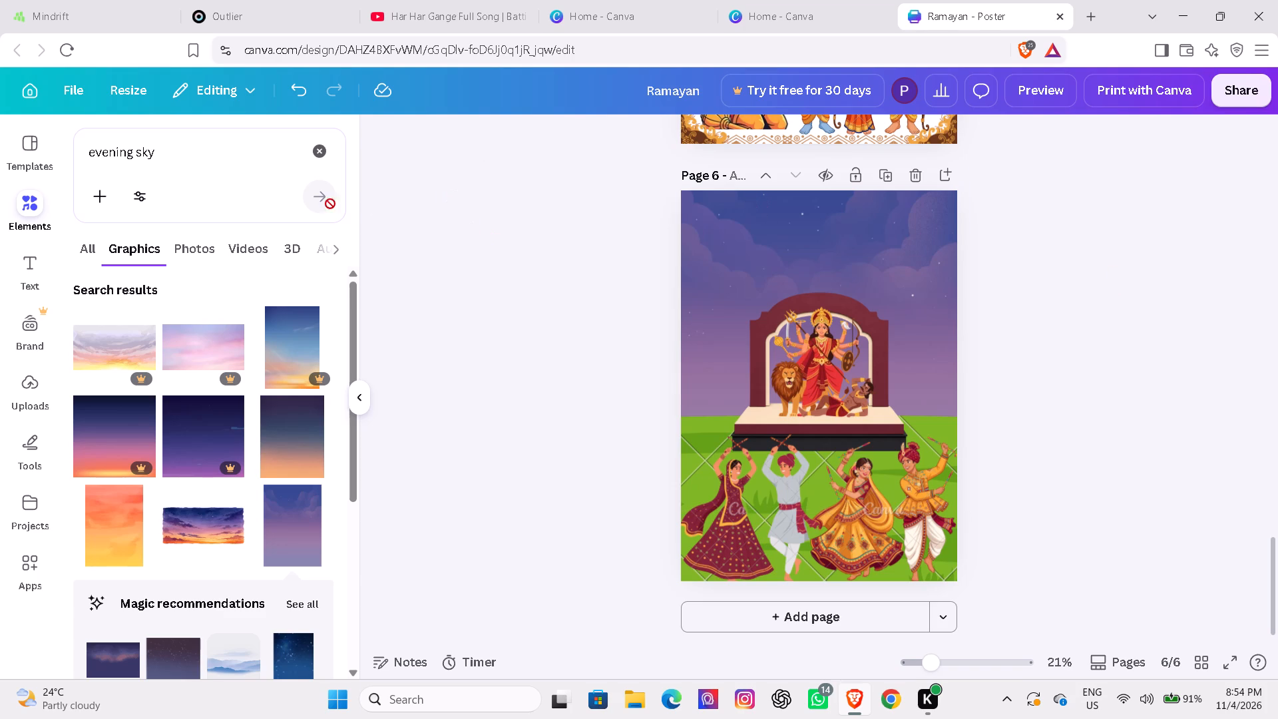
Replace the graphics search with "tree".
left_click(212, 146)
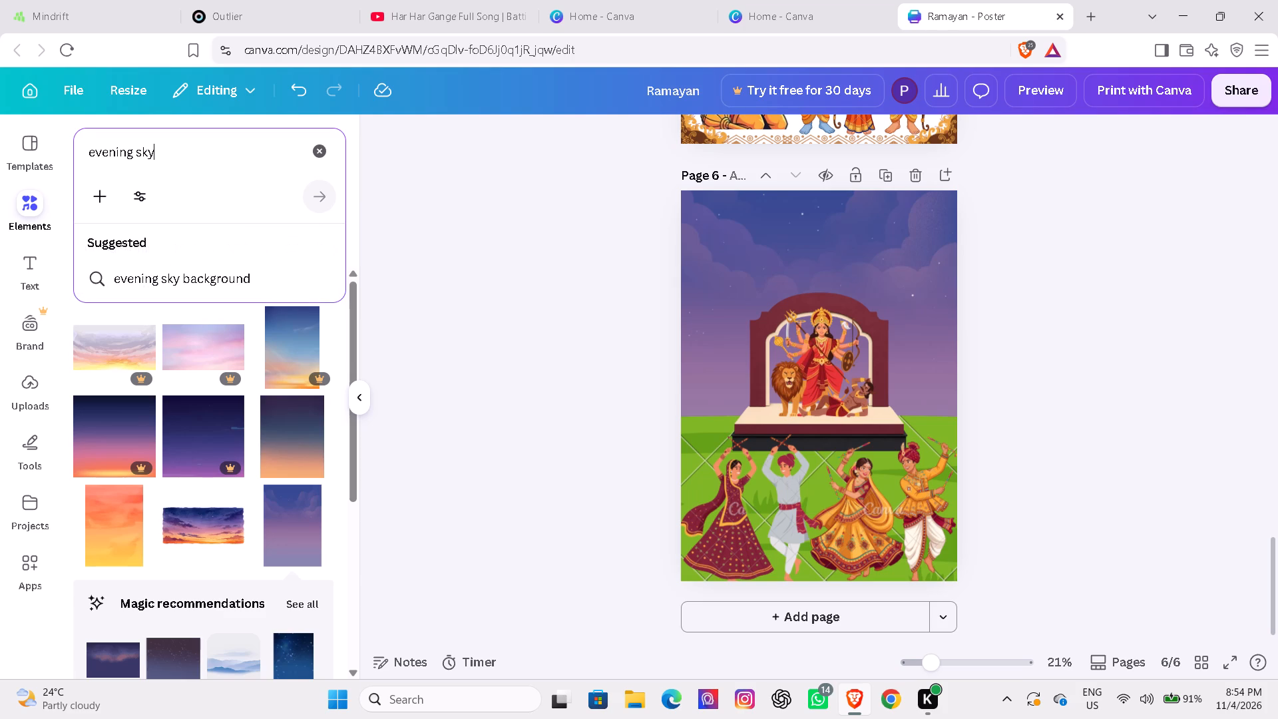
key("BackSpace")
key("BackSpace")
key("BackSpace")
key("BackSpace")
key("BackSpace")
key("BackSpace")
key("BackSpace")
key("BackSpace")
key("BackSpace")
key("BackSpace")
key("BackSpace")
key("BackSpace")
key("BackSpace")
key("BackSpace")
type("tree")
key("Return")
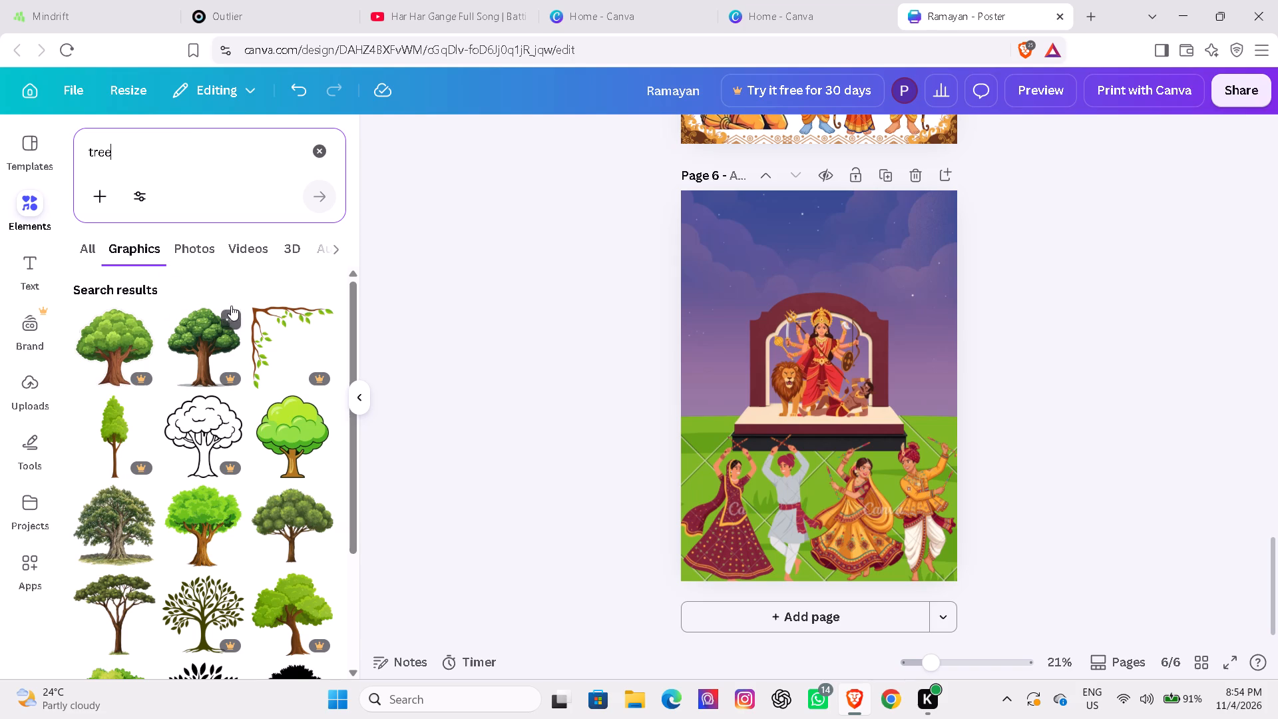
Add the broad round-crowned green tree to page 6, shrunk and placed on the grass just right of the stage.
left_click_drag(353, 338, 335, 441)
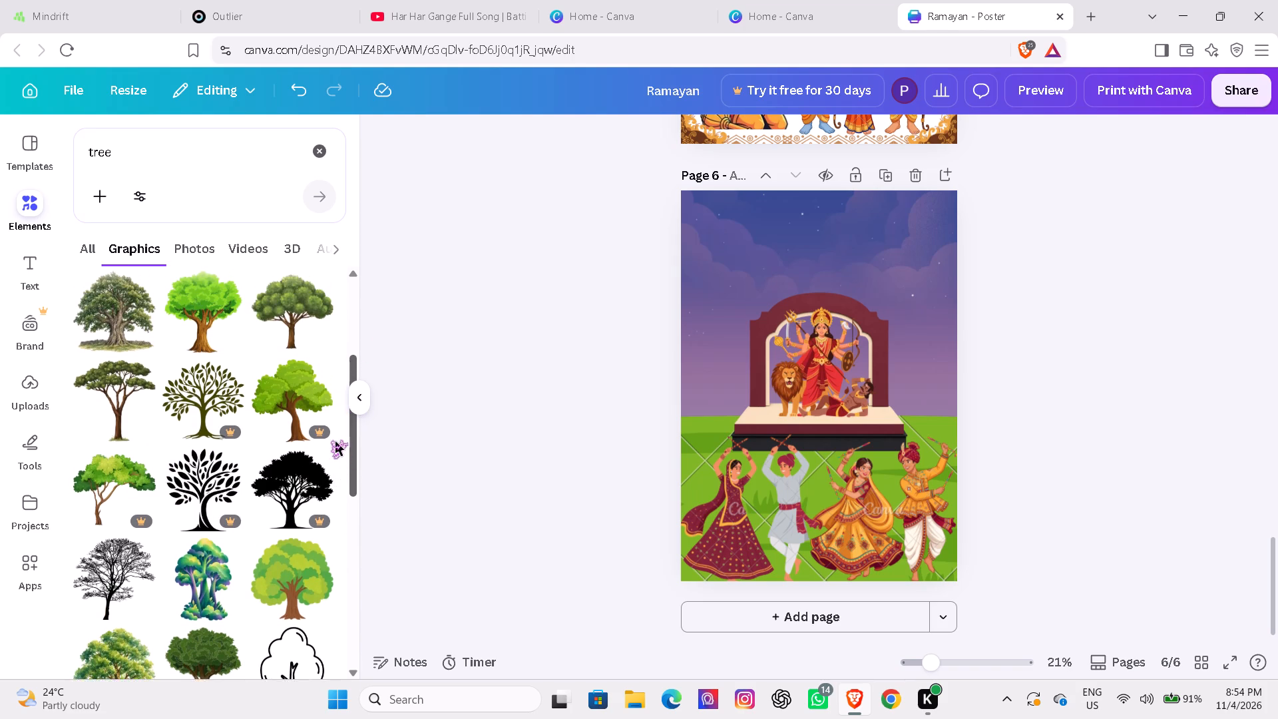
left_click_drag(335, 441, 330, 413)
left_click(278, 425)
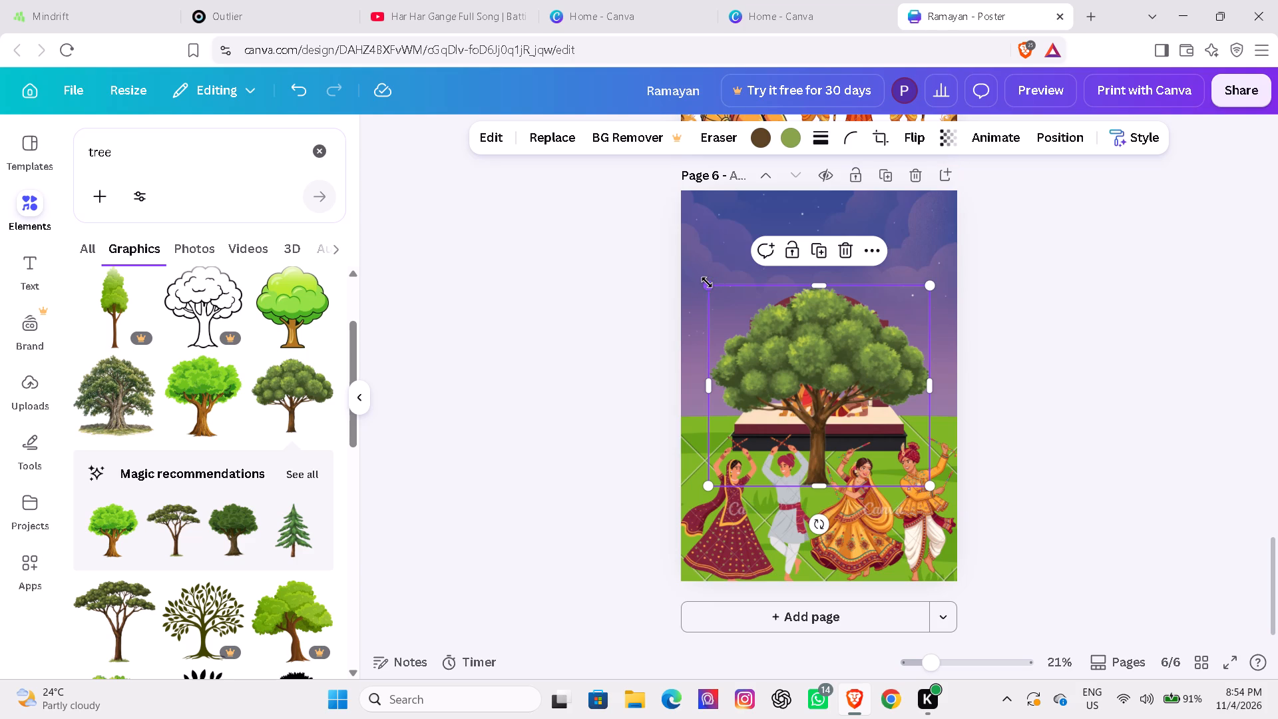
left_click_drag(709, 285, 799, 387)
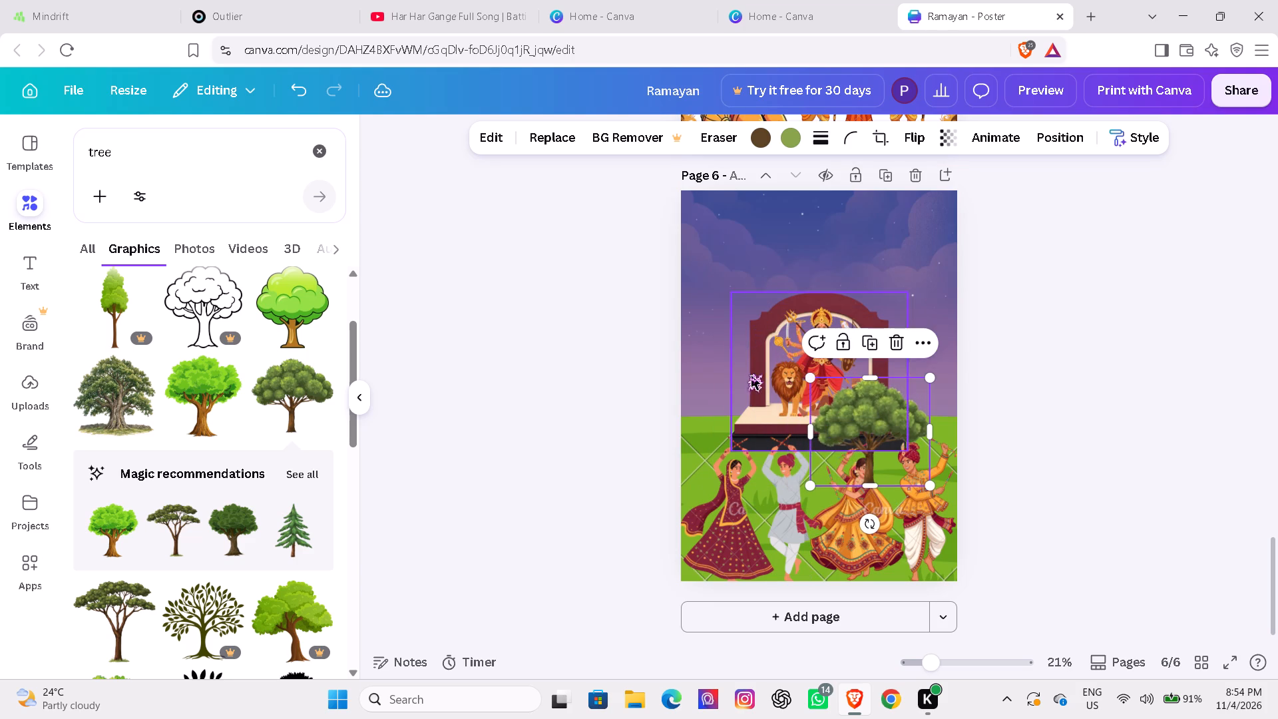
left_click_drag(872, 441, 922, 384)
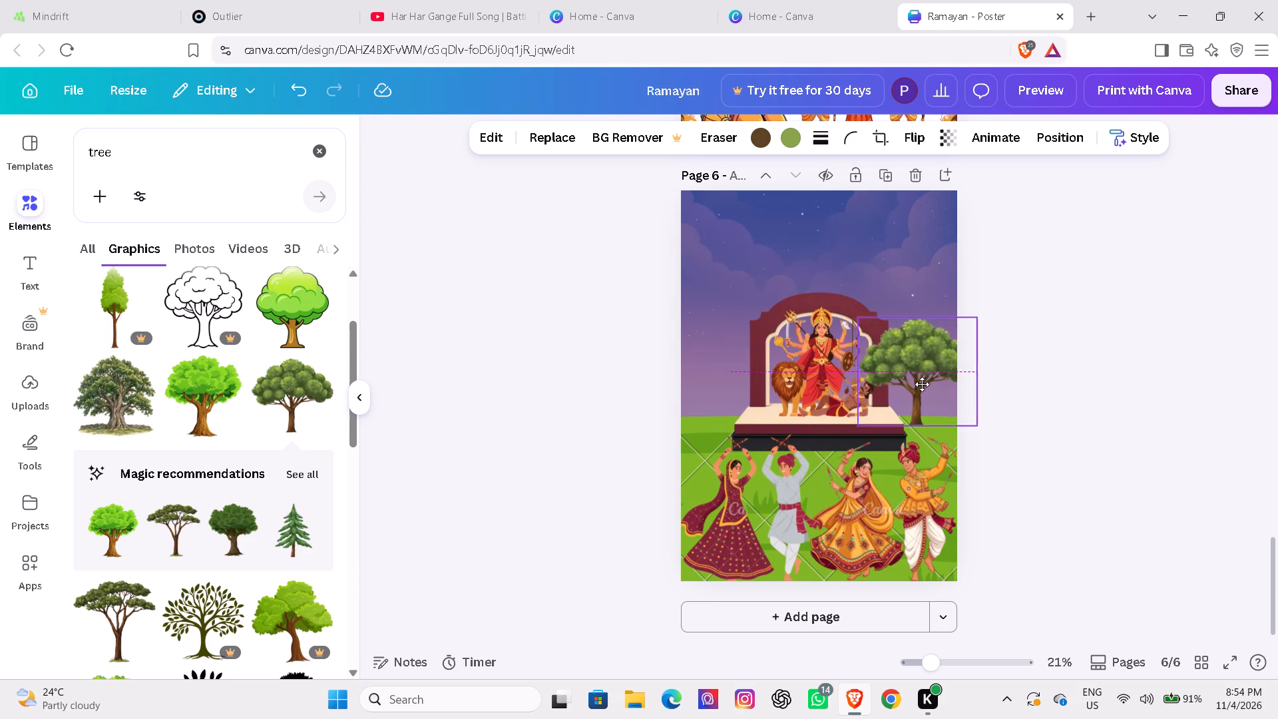
left_click_drag(922, 384, 927, 386)
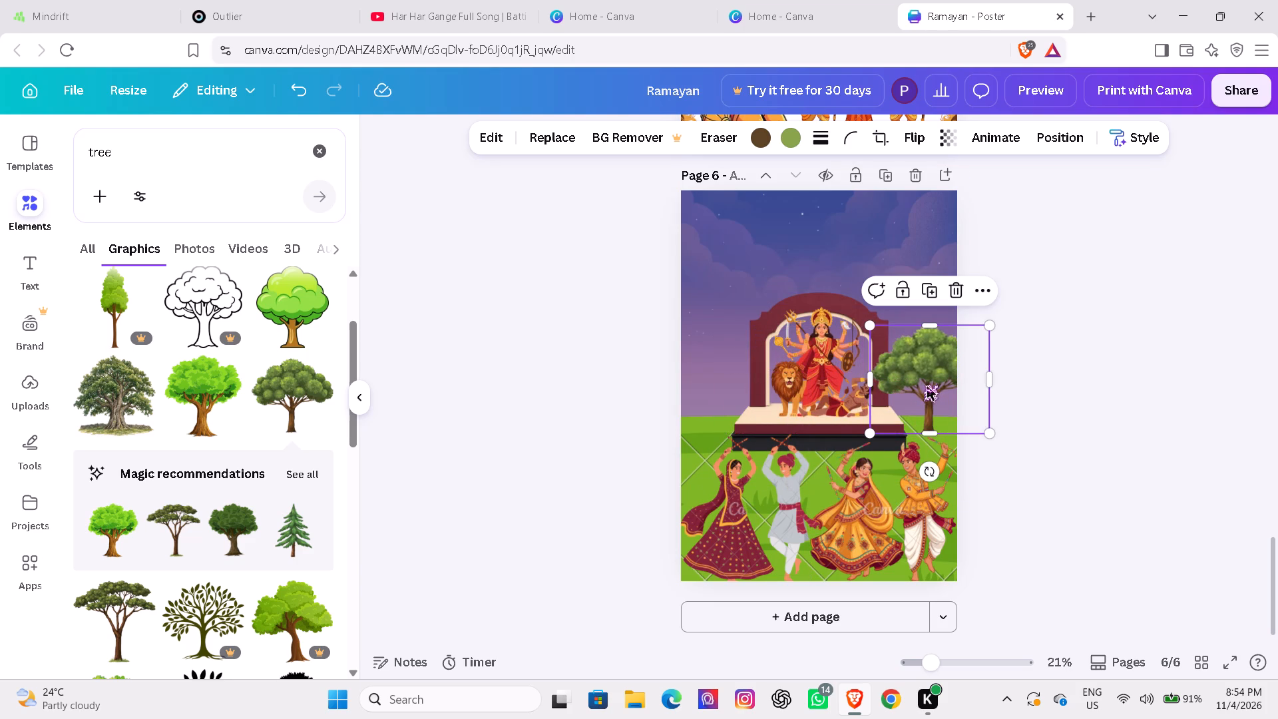
left_click_drag(873, 328, 880, 334)
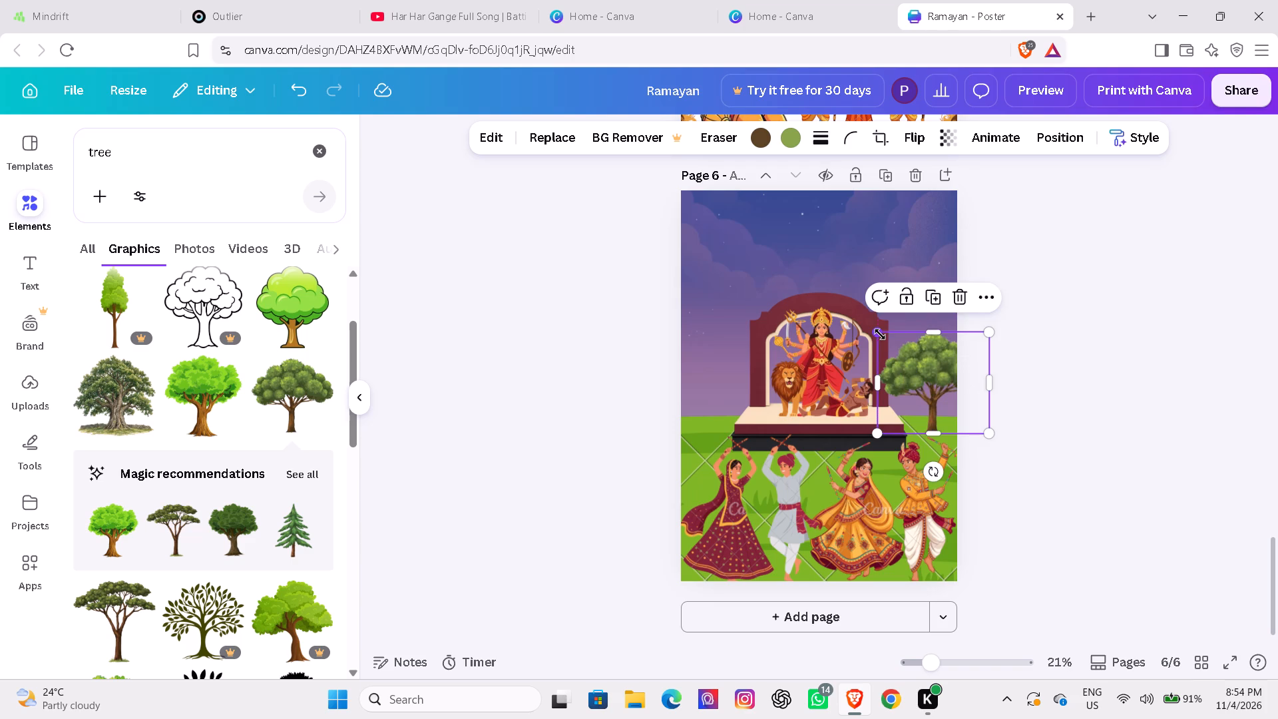
Add a second copy of the same tree on the grass just left of the stage.
left_click(307, 386)
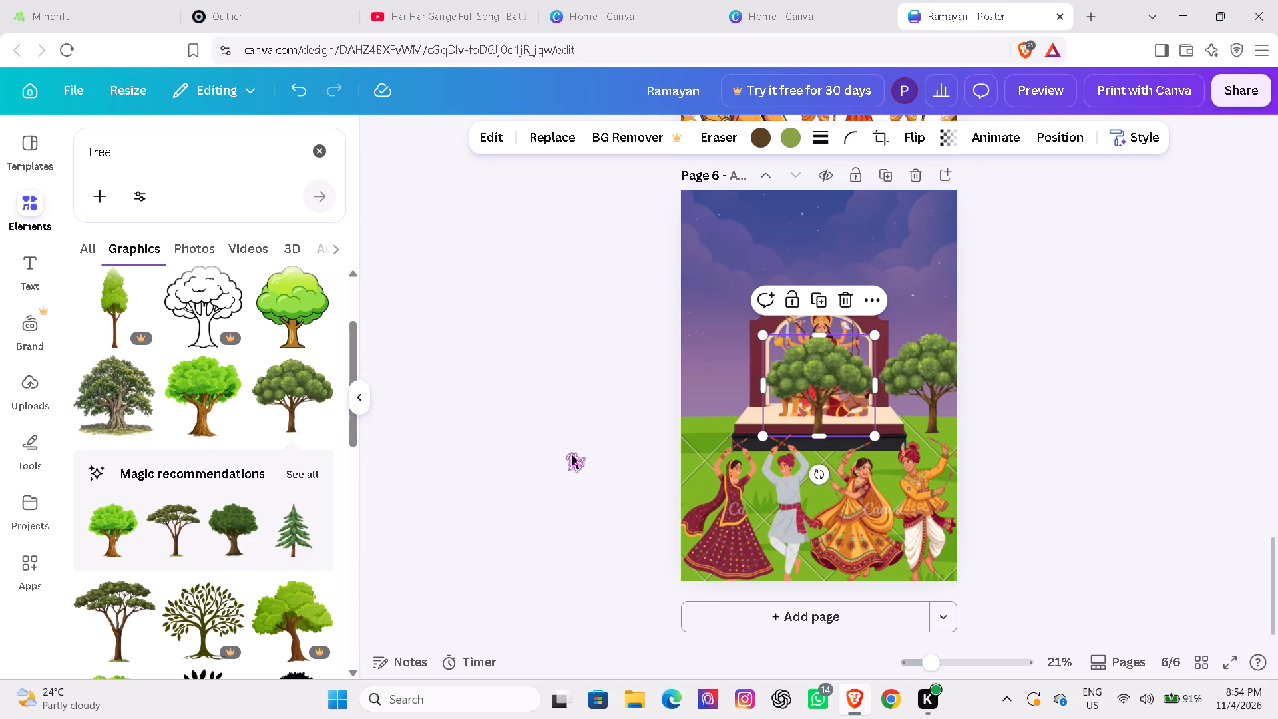
left_click_drag(812, 381, 706, 387)
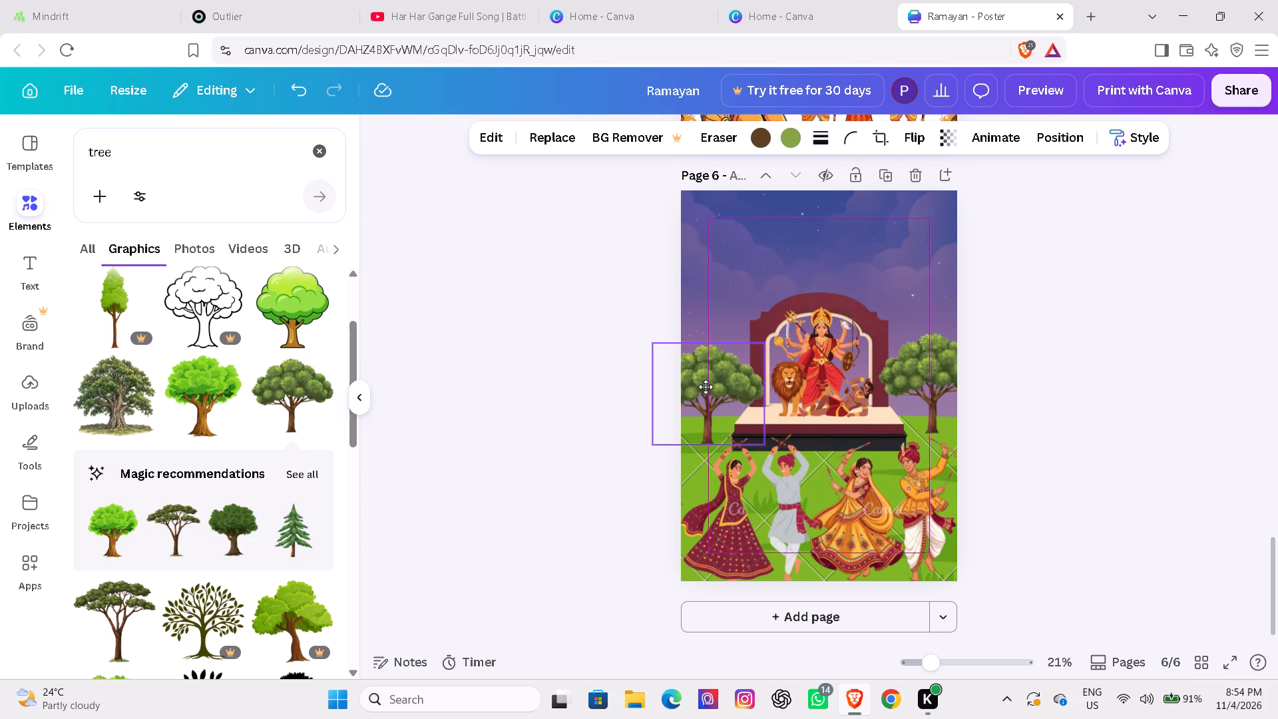
left_click_drag(706, 387, 703, 388)
left_click(1141, 410)
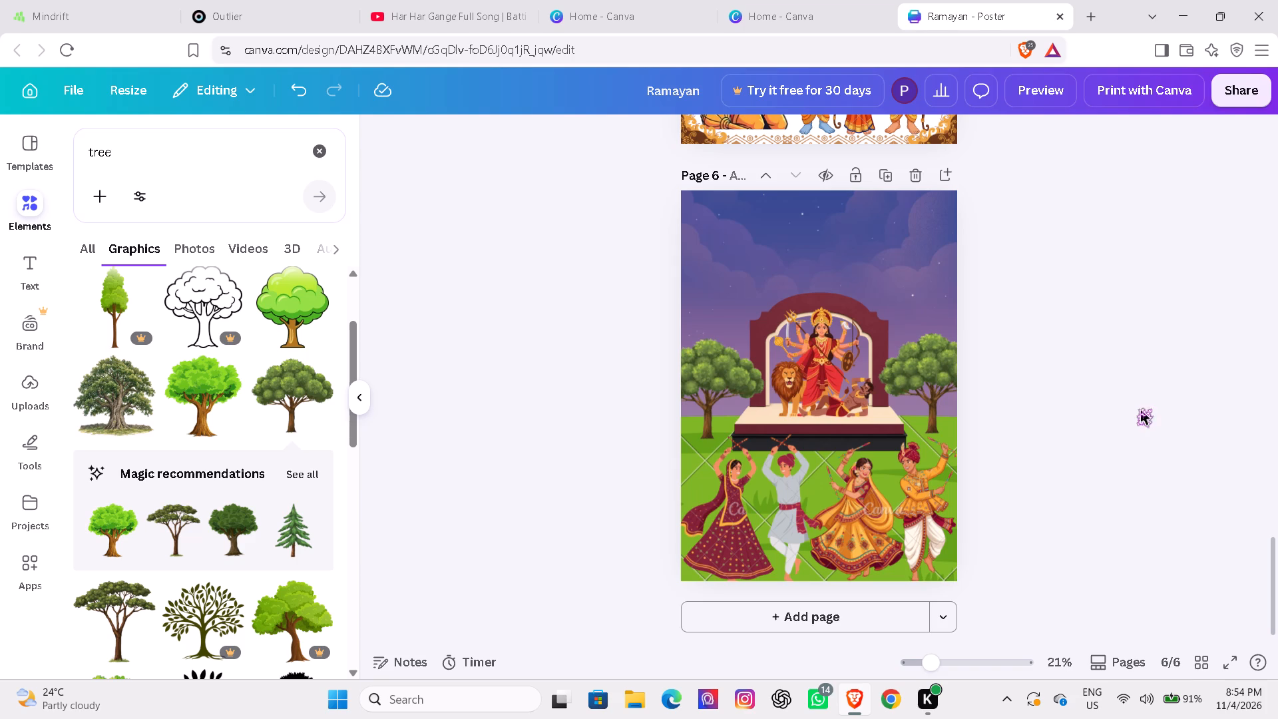
Replace the graphics search with "moon".
left_click(227, 166)
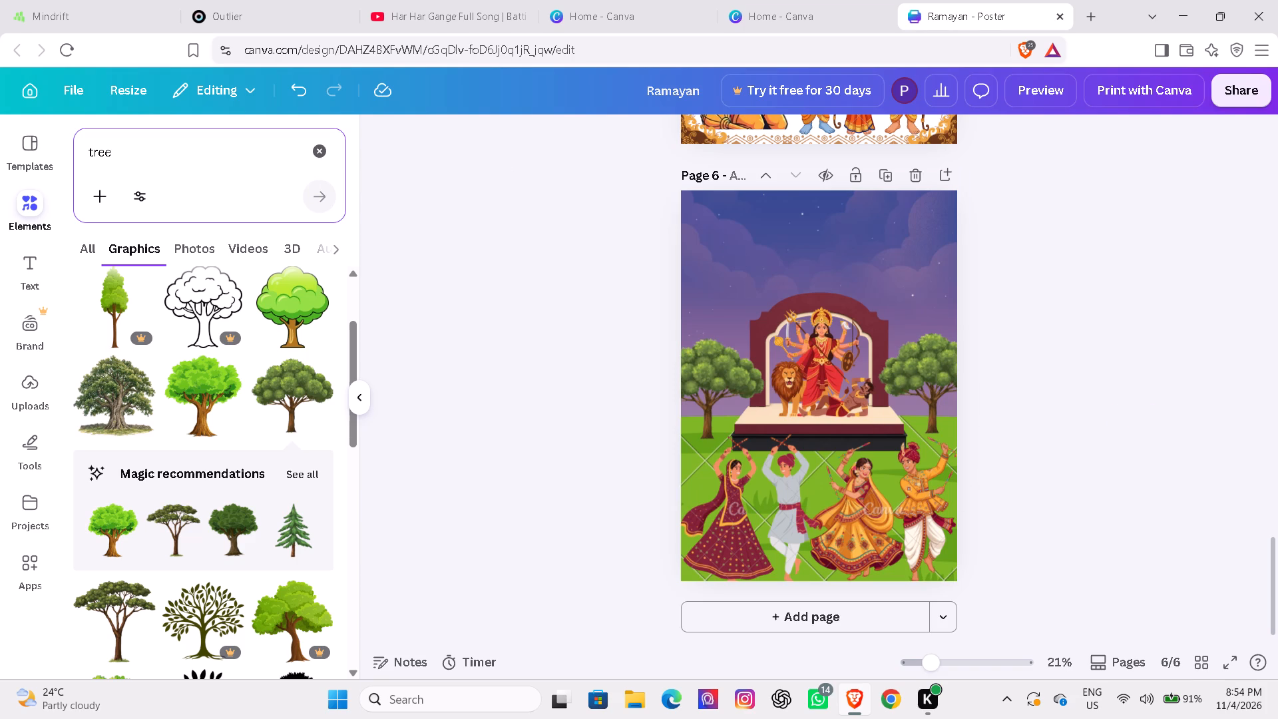
left_click(174, 152)
key("BackSpace")
key("BackSpace")
key("BackSpace")
key("BackSpace")
key("BackSpace")
key("BackSpace")
key("BackSpace")
key("BackSpace")
key("BackSpace")
key("BackSpace")
key("BackSpace")
key("BackSpace")
key("BackSpace")
key("BackSpace")
key("BackSpace")
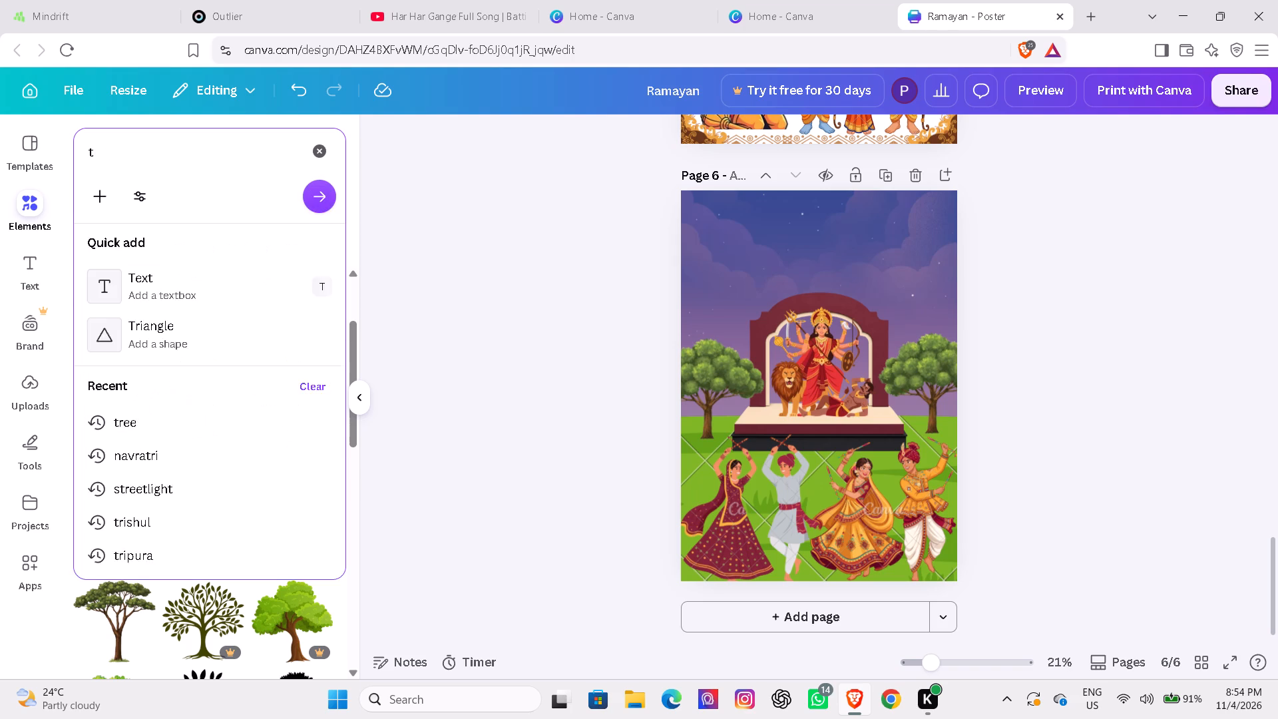
type("moon")
key("Return")
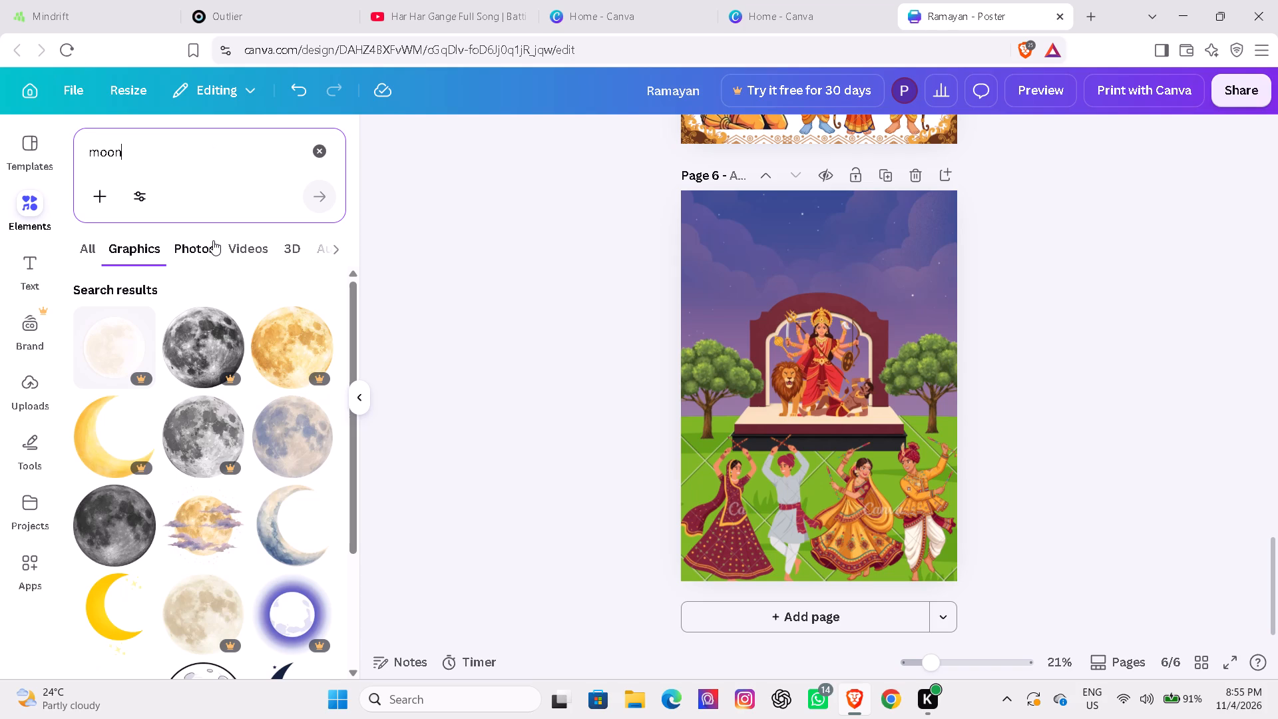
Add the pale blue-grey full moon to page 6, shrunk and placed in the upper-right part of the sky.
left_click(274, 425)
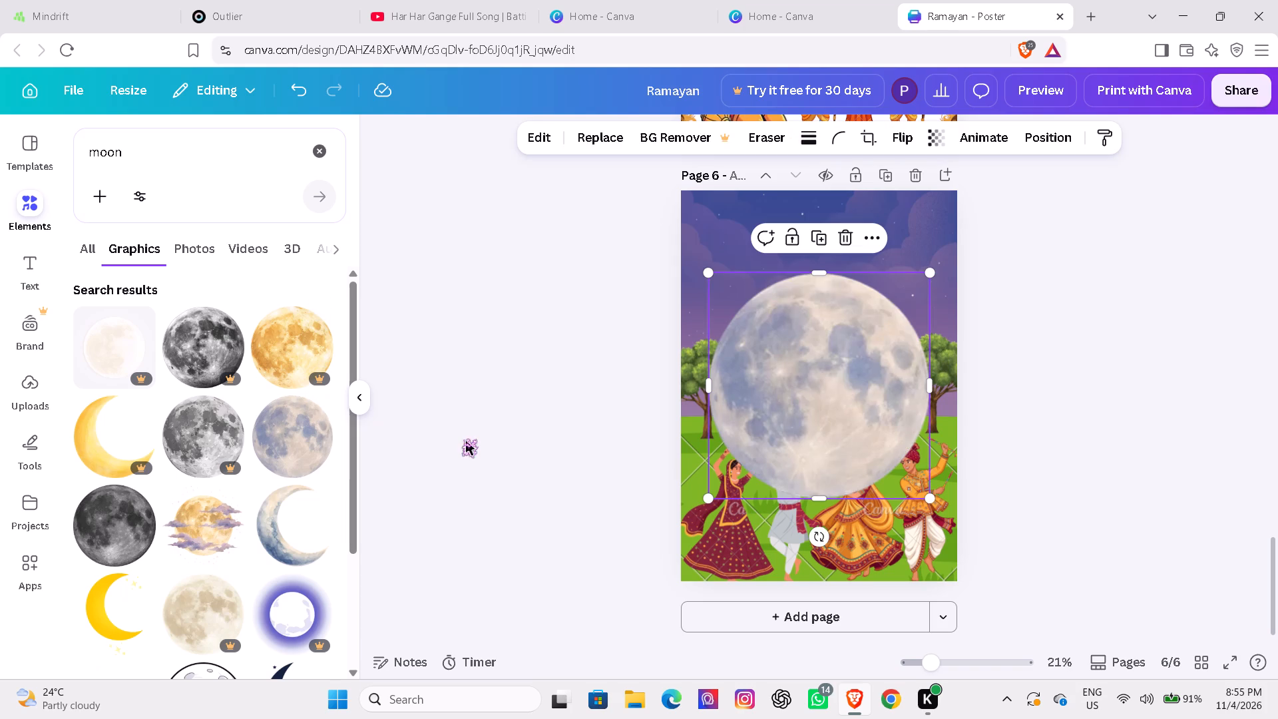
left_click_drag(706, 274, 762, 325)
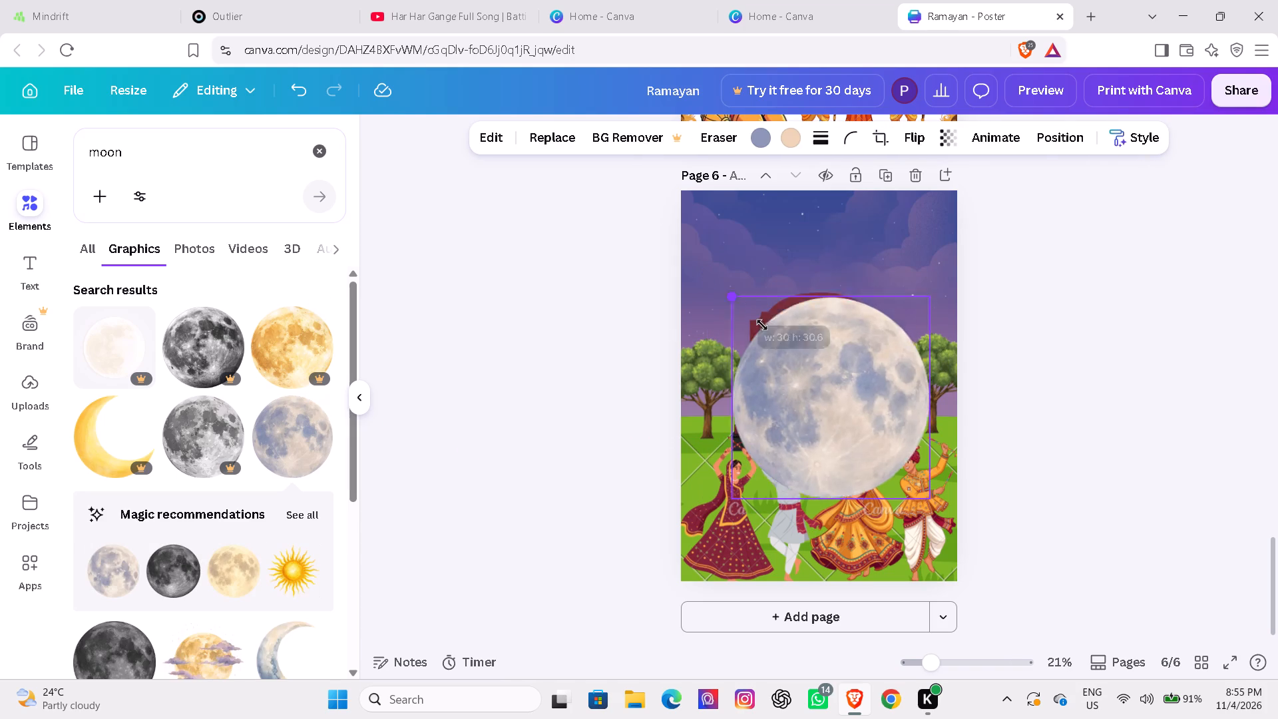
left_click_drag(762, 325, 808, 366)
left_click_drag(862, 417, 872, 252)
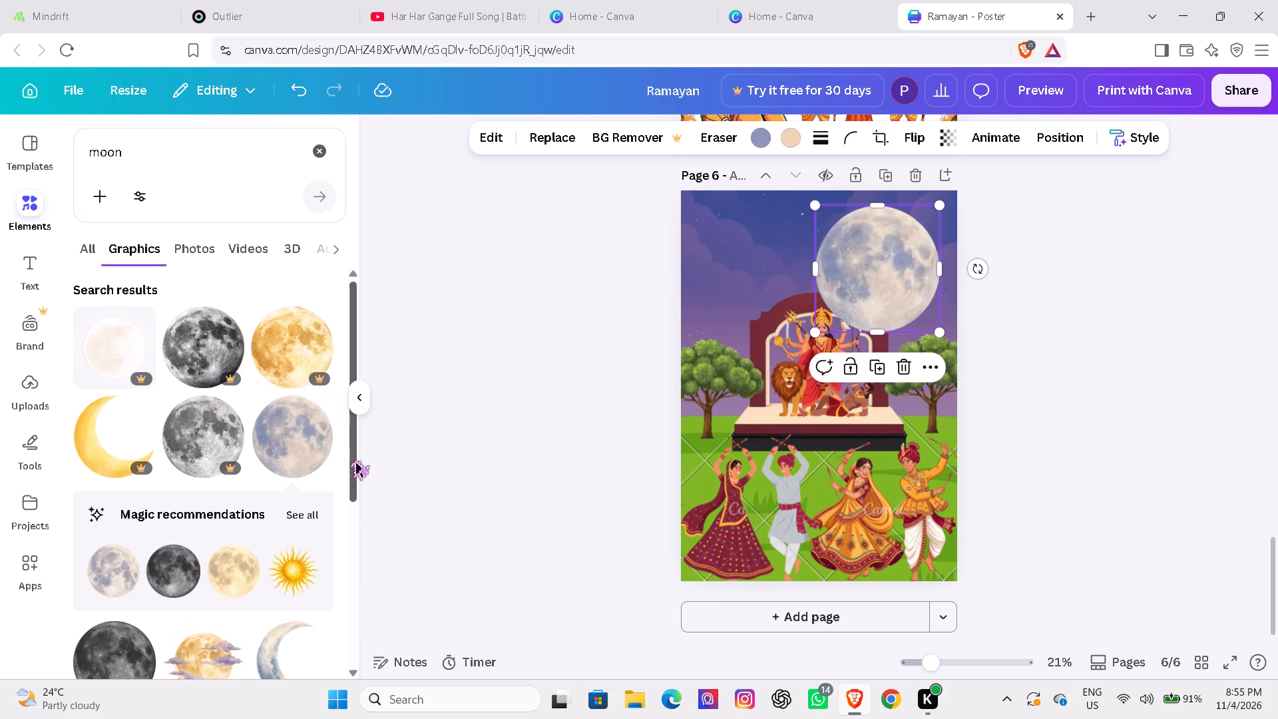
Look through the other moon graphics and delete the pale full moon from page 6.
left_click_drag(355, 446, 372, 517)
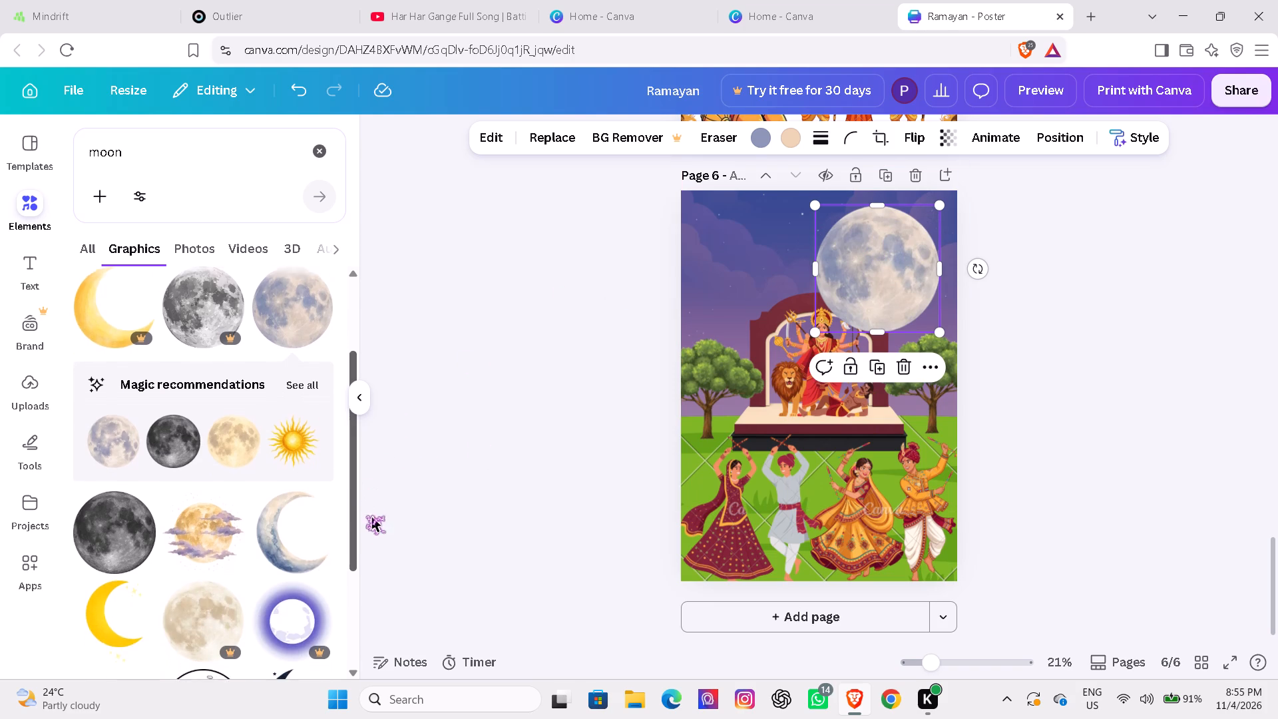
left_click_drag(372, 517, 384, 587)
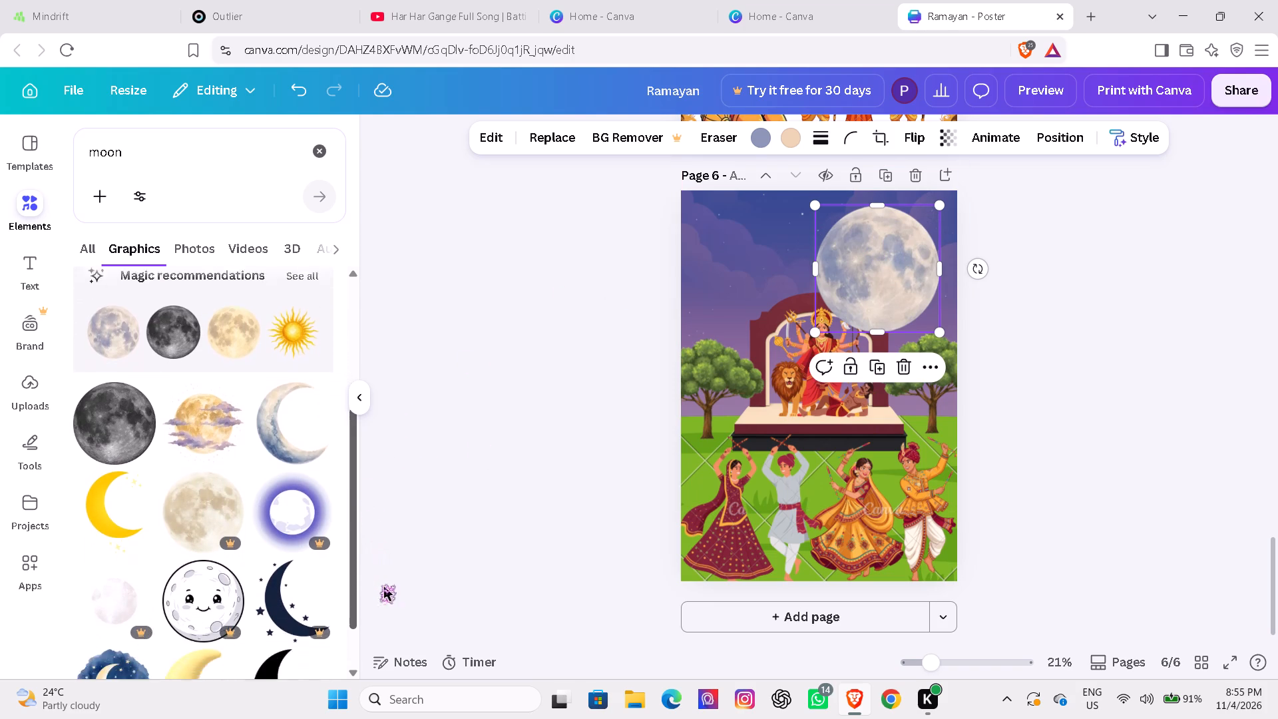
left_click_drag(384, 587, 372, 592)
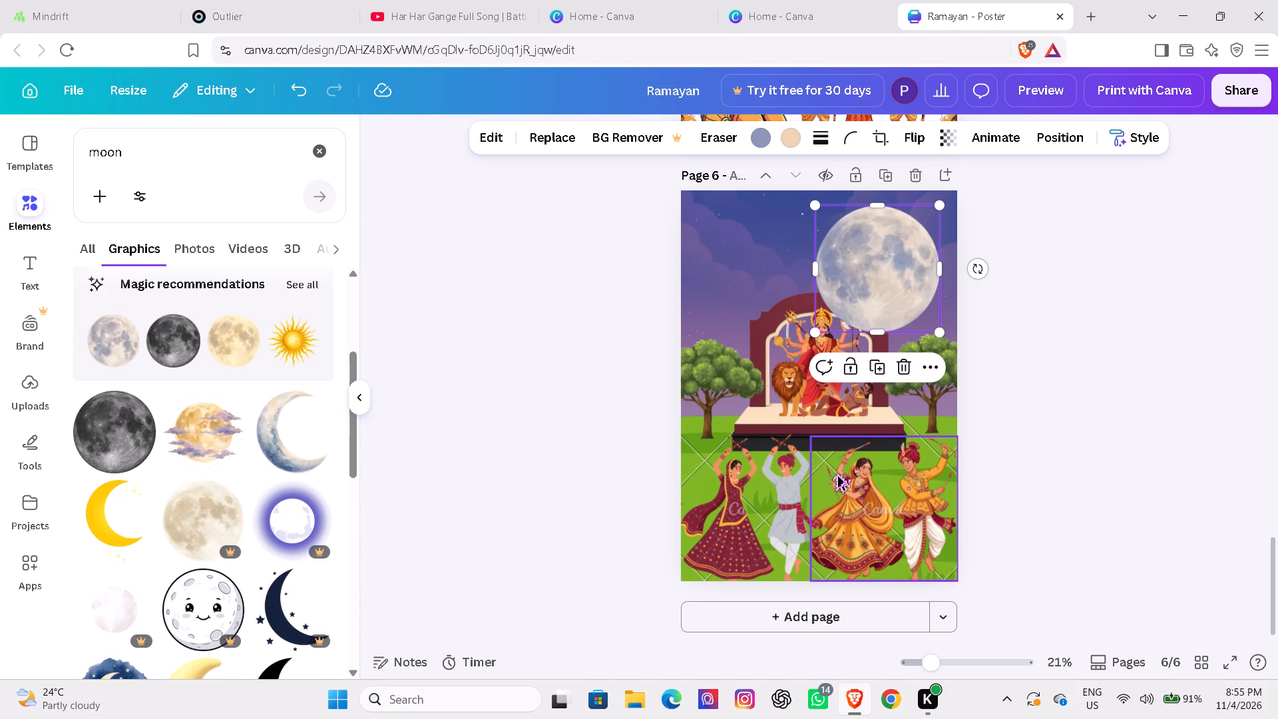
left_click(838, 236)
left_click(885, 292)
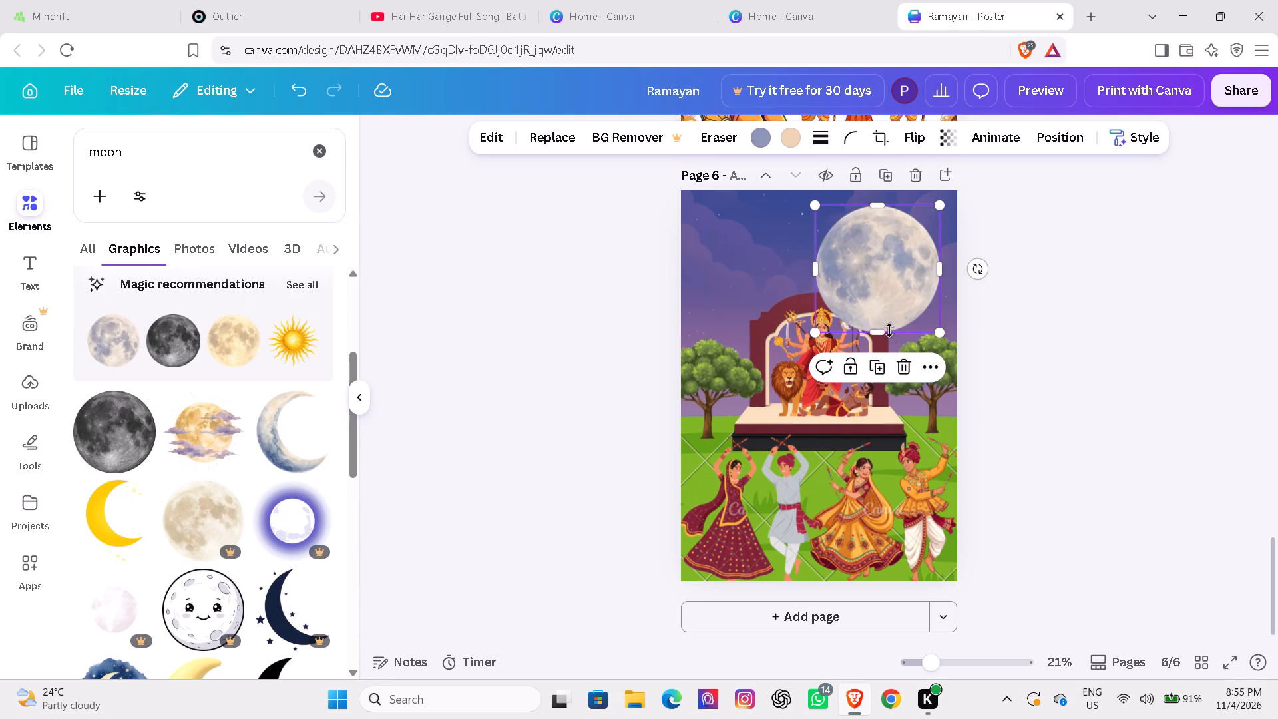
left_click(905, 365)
Add the golden full moon with purple clouds to page 6, shrunk small and placed in the sky above and right of the goddess.
left_click(182, 439)
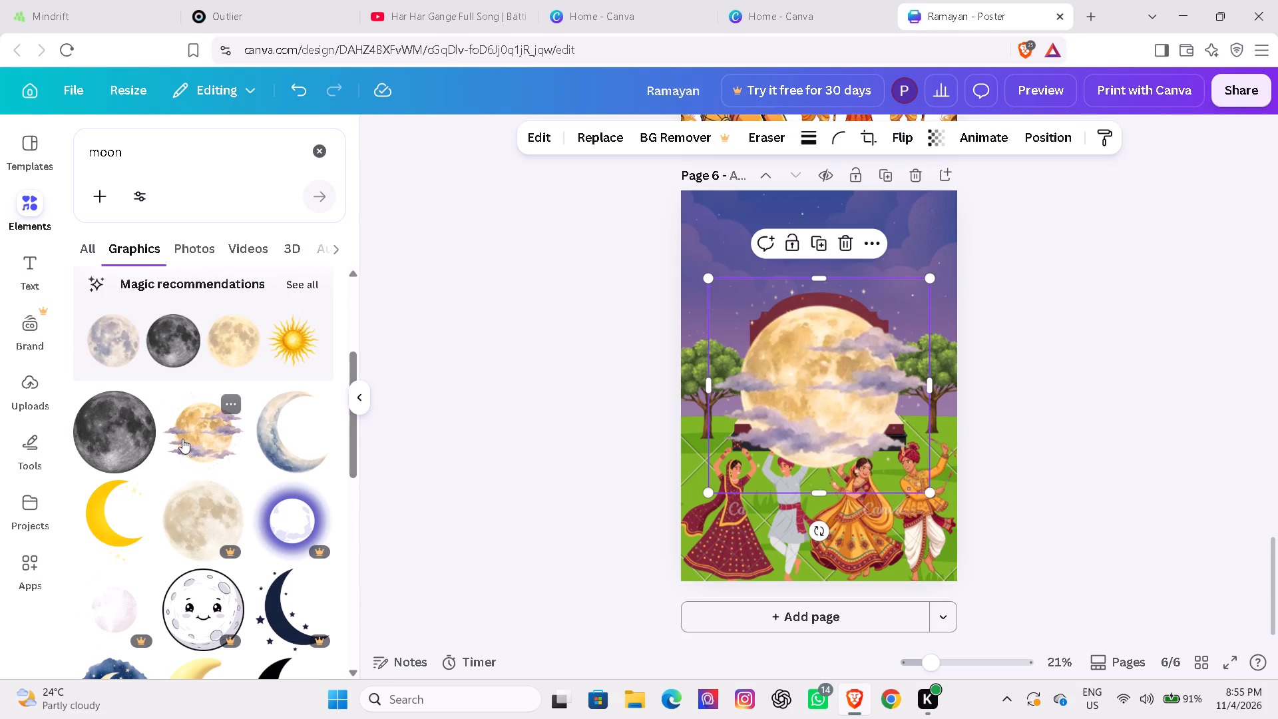
left_click_drag(832, 433, 887, 304)
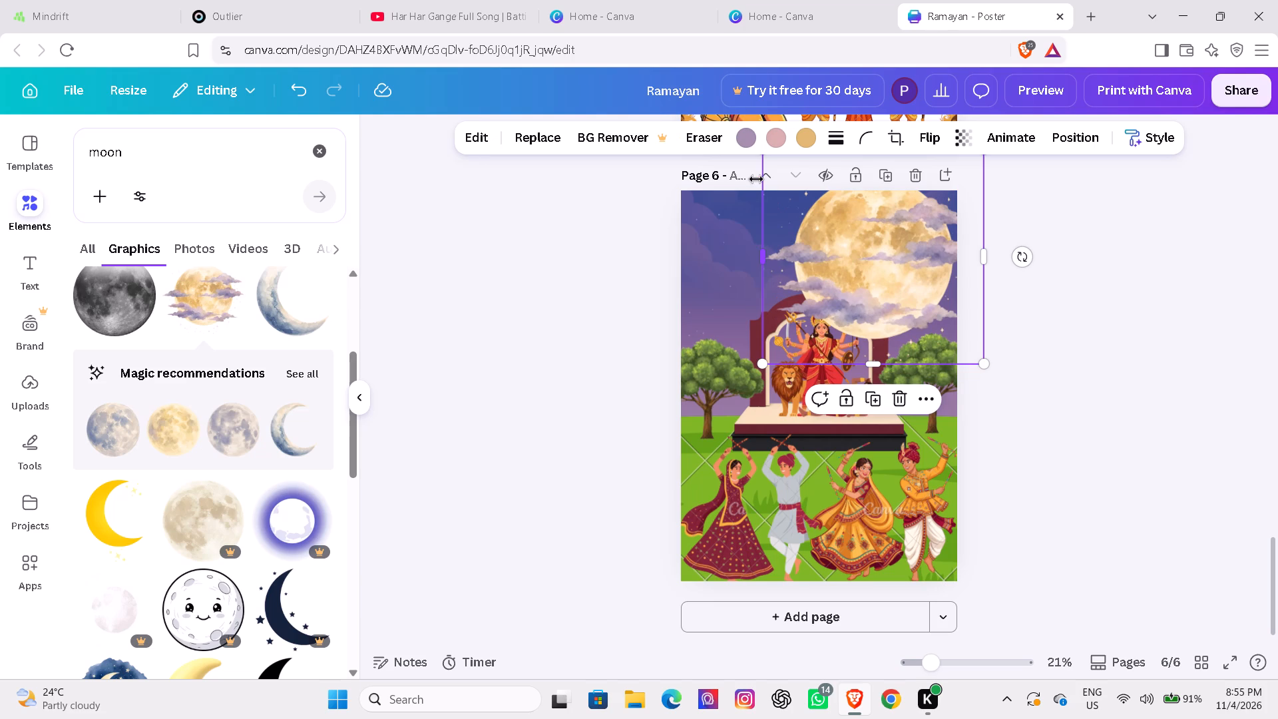
left_click_drag(985, 359, 865, 280)
left_click_drag(827, 241, 839, 250)
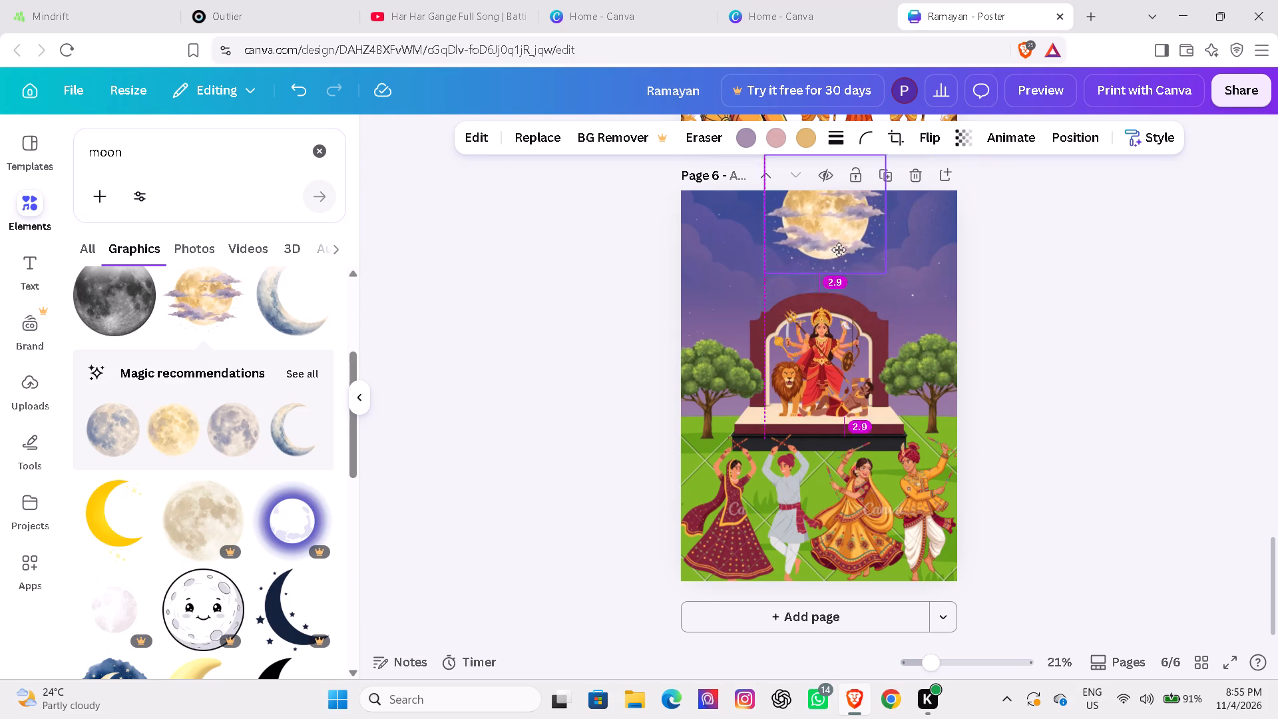
left_click_drag(839, 250, 893, 287)
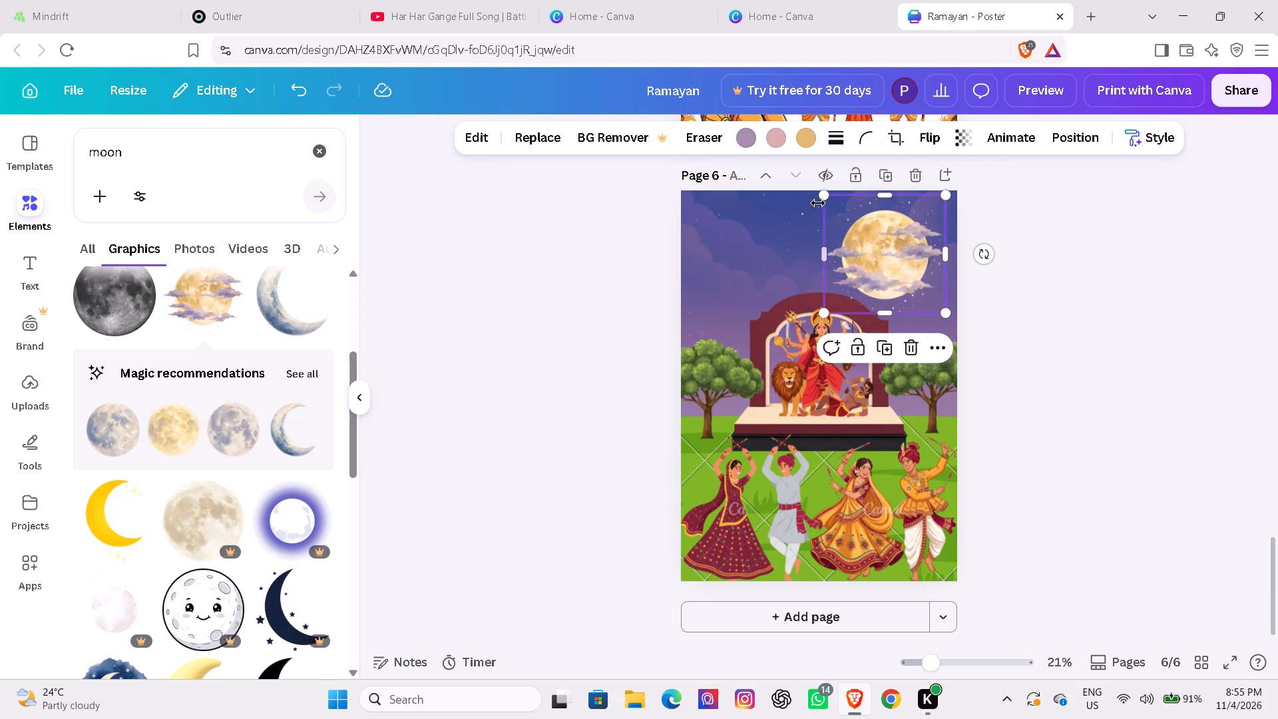
left_click_drag(822, 196, 865, 237)
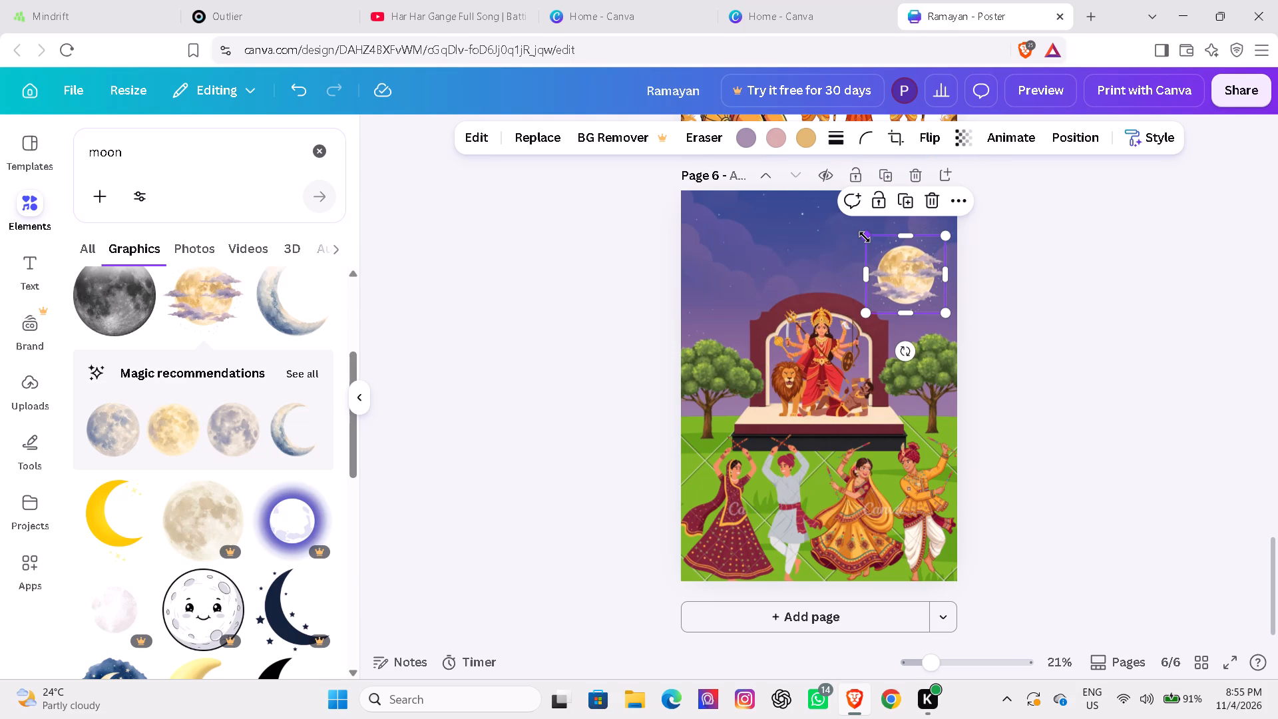
left_click_drag(900, 268, 869, 238)
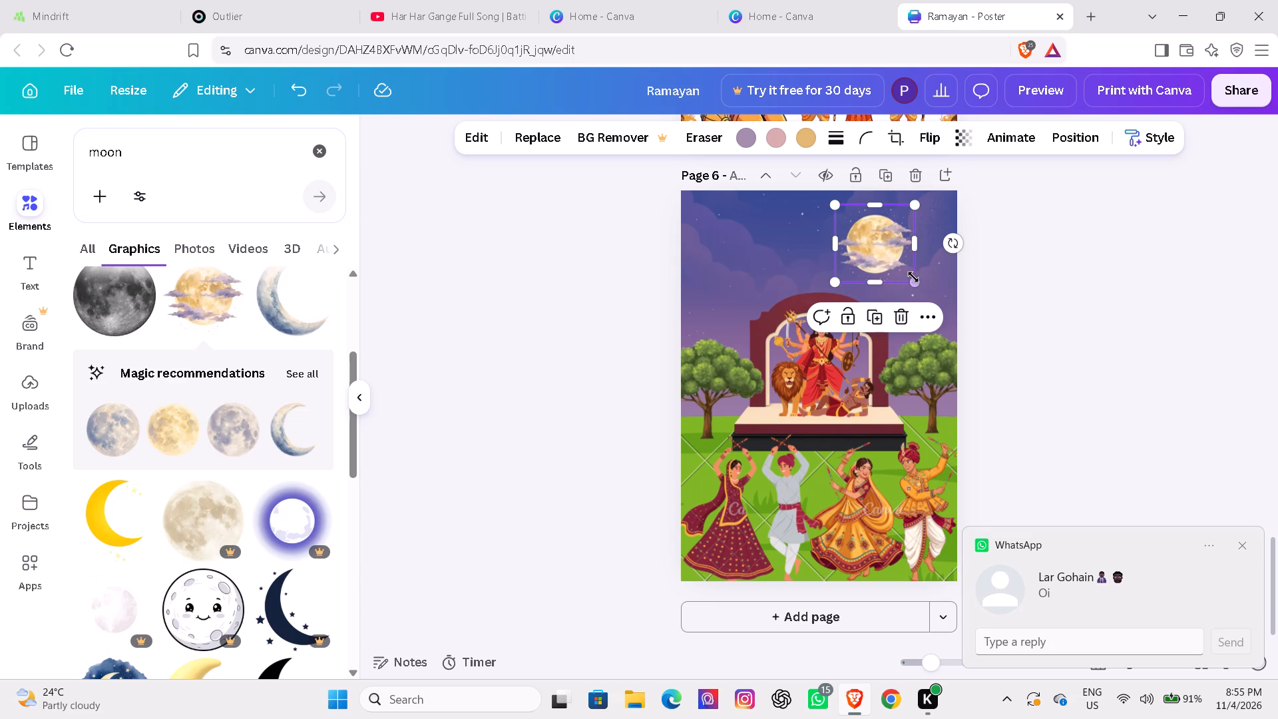
left_click_drag(922, 287, 914, 282)
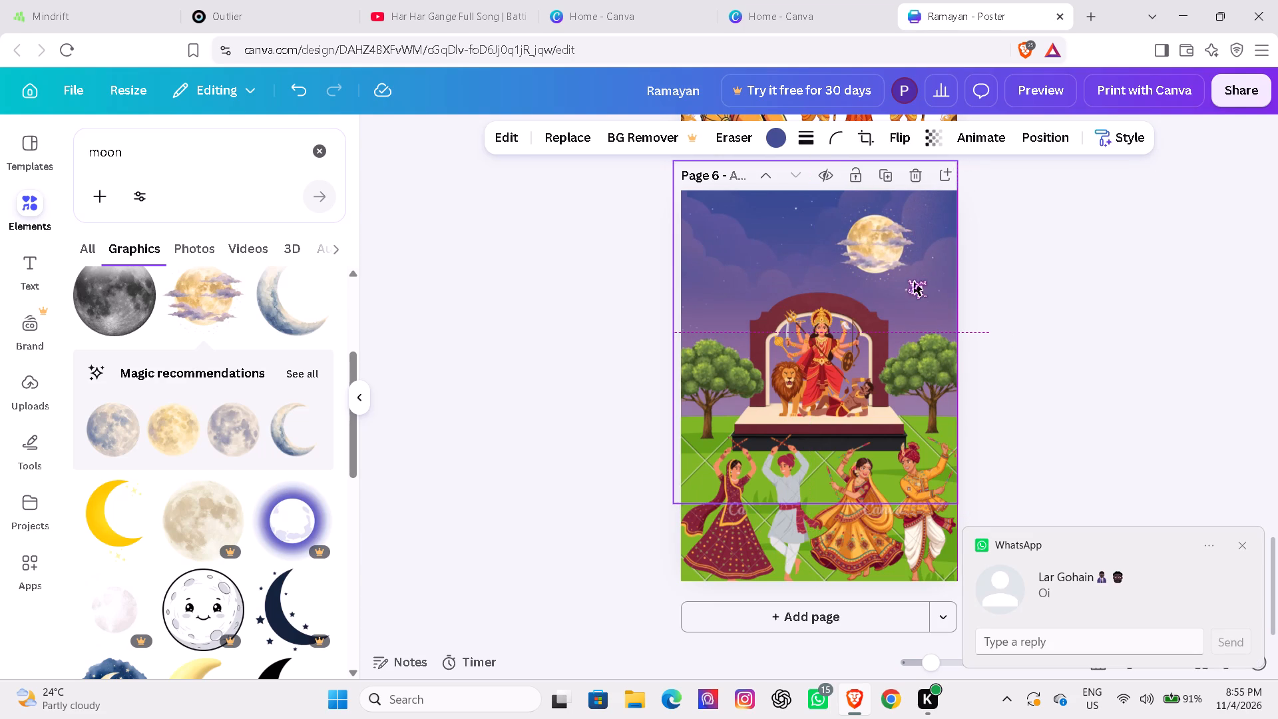
left_click(895, 273)
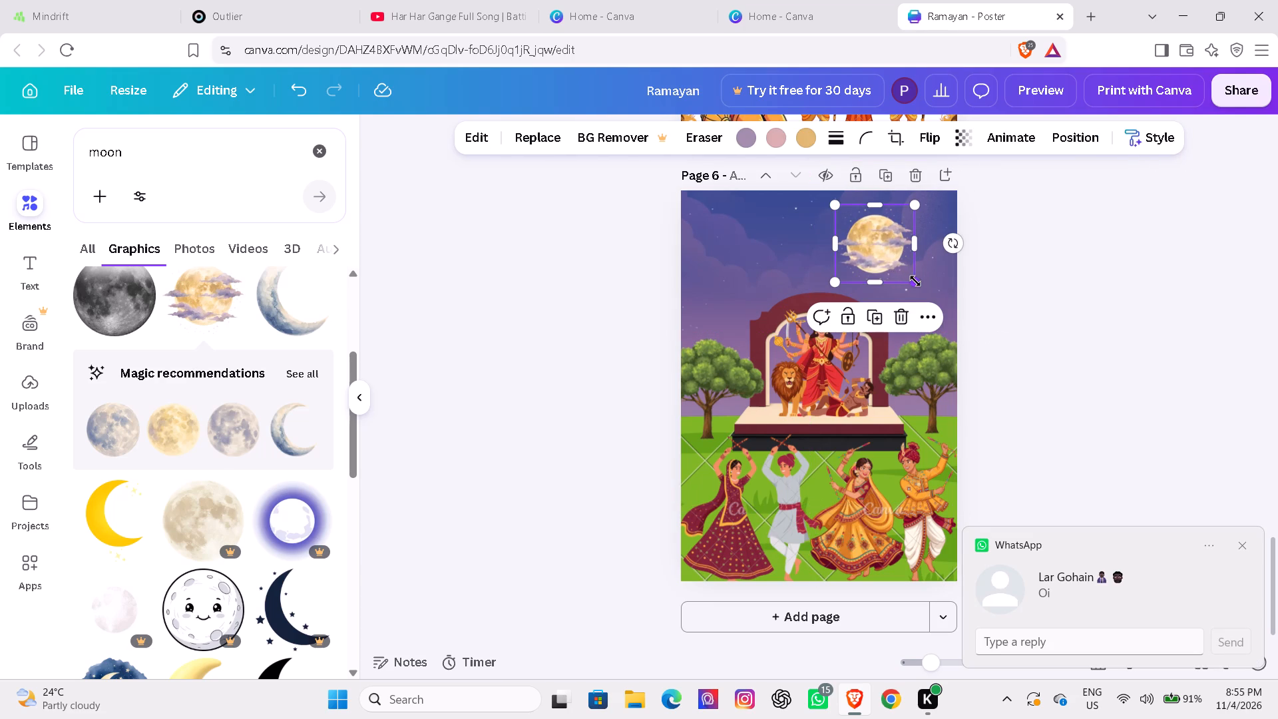
left_click_drag(915, 284, 899, 263)
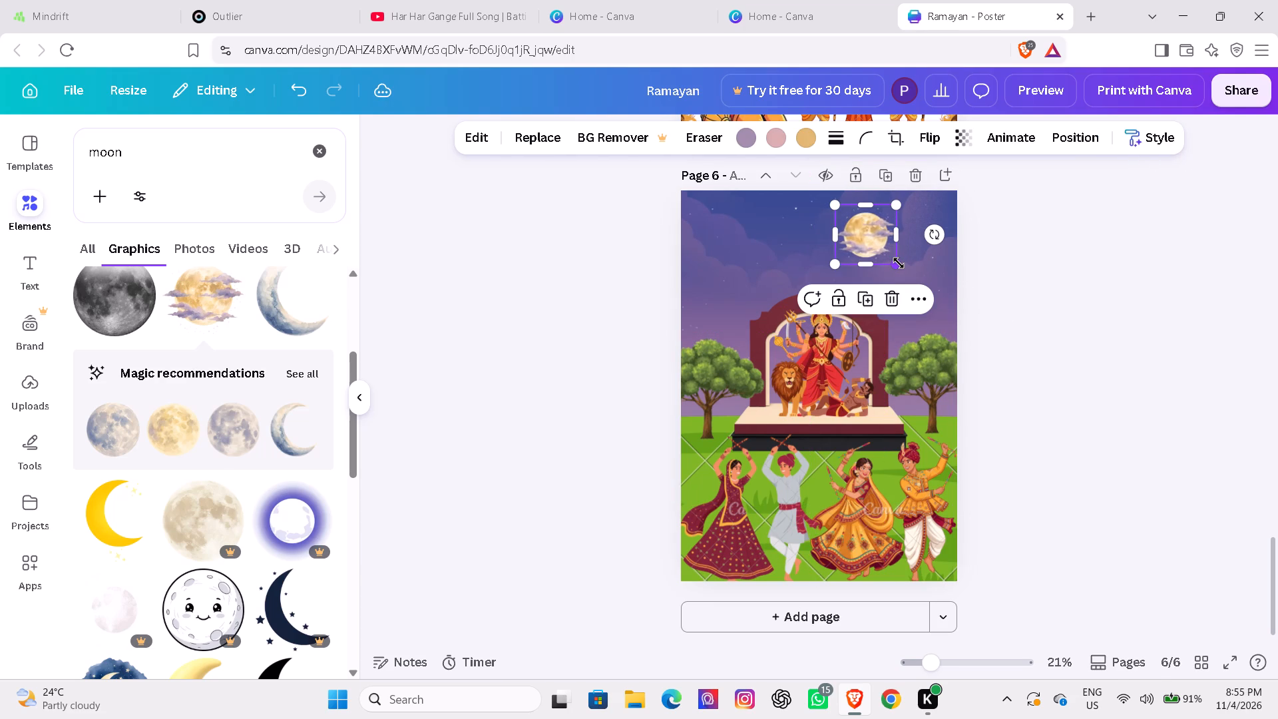
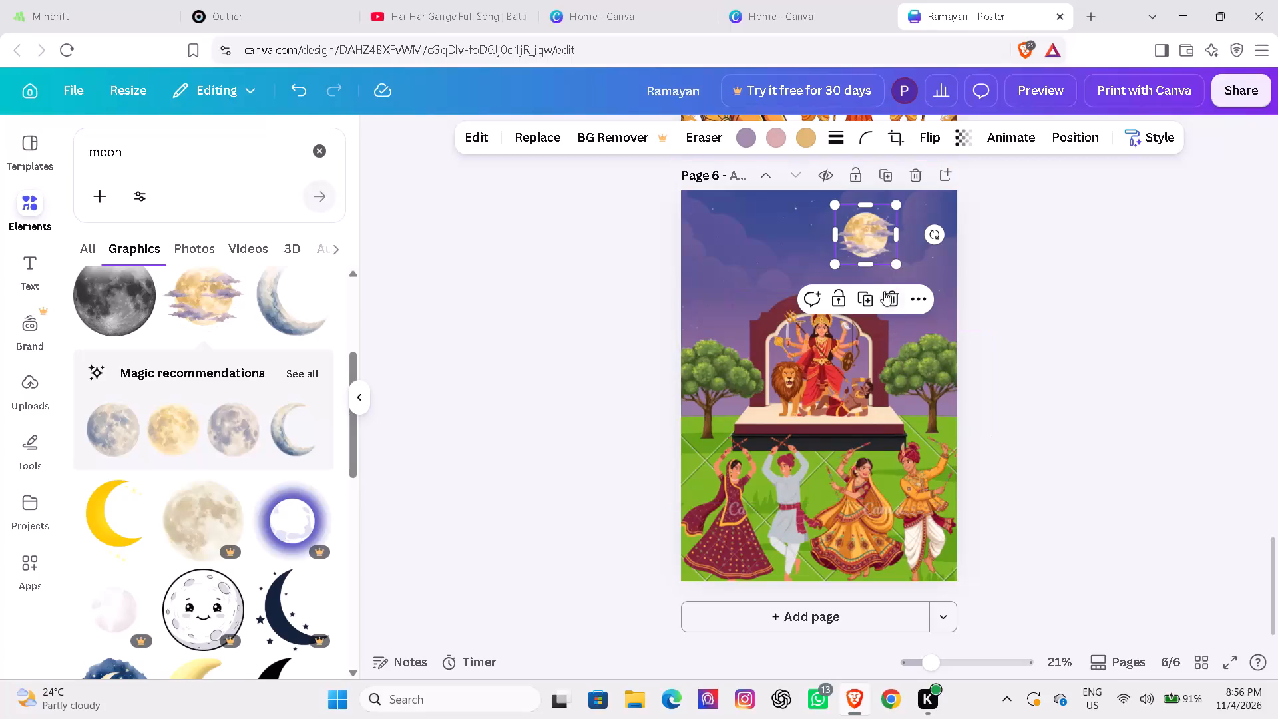
Delete the golden full moon with purple clouds from page 6.
left_click(888, 294)
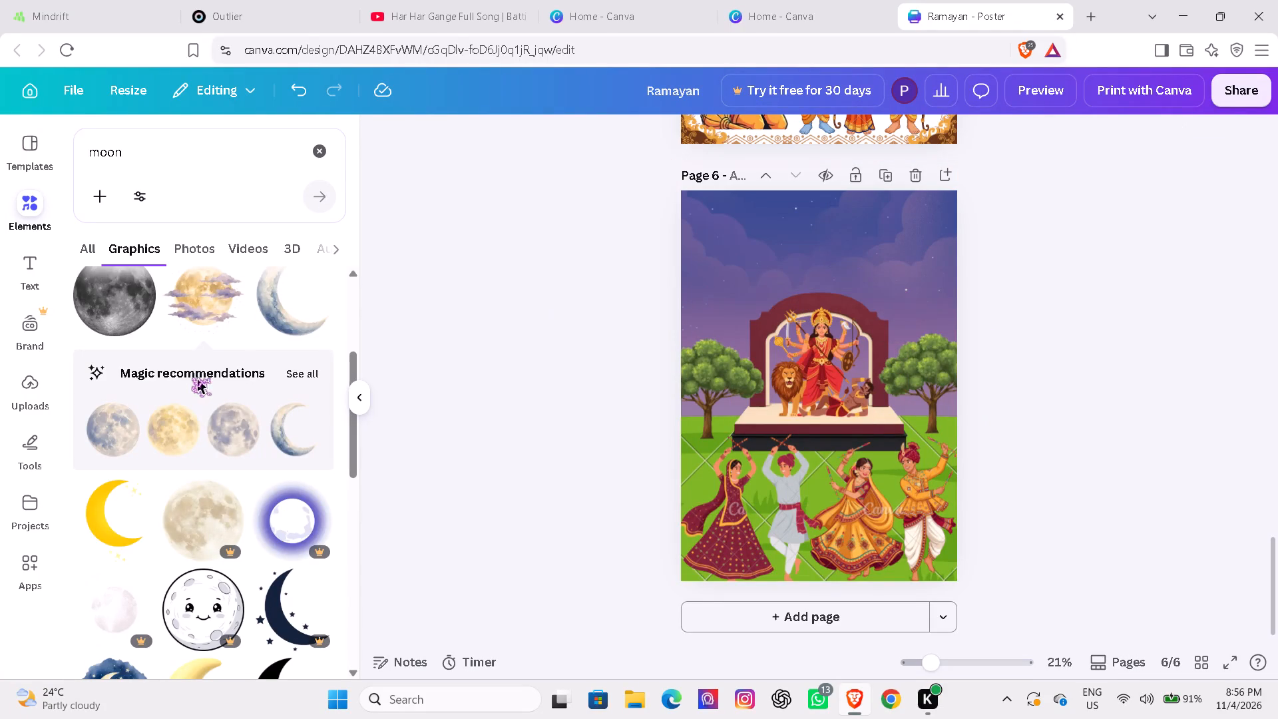
Add the glowing pale-yellow full moon graphic to page 6 and shrink it to about a third of its inserted size.
left_click_drag(351, 443, 339, 491)
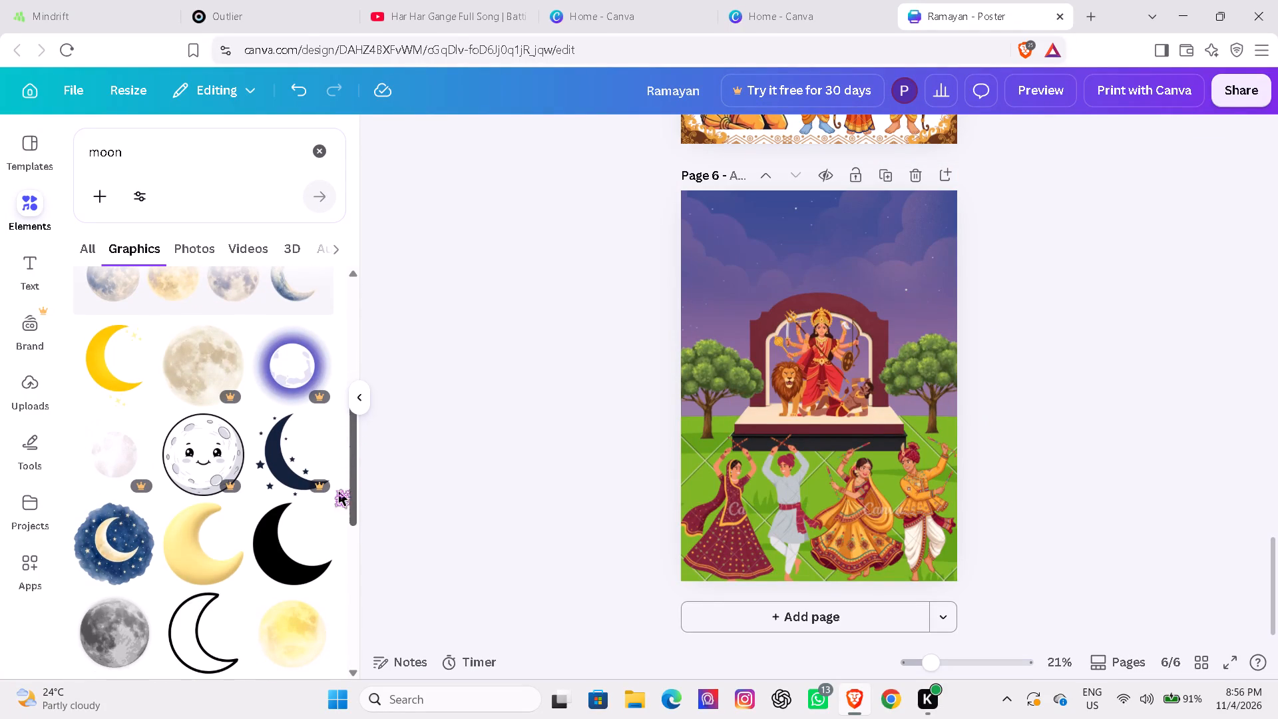
left_click_drag(339, 491, 338, 491)
left_click_drag(349, 475, 342, 521)
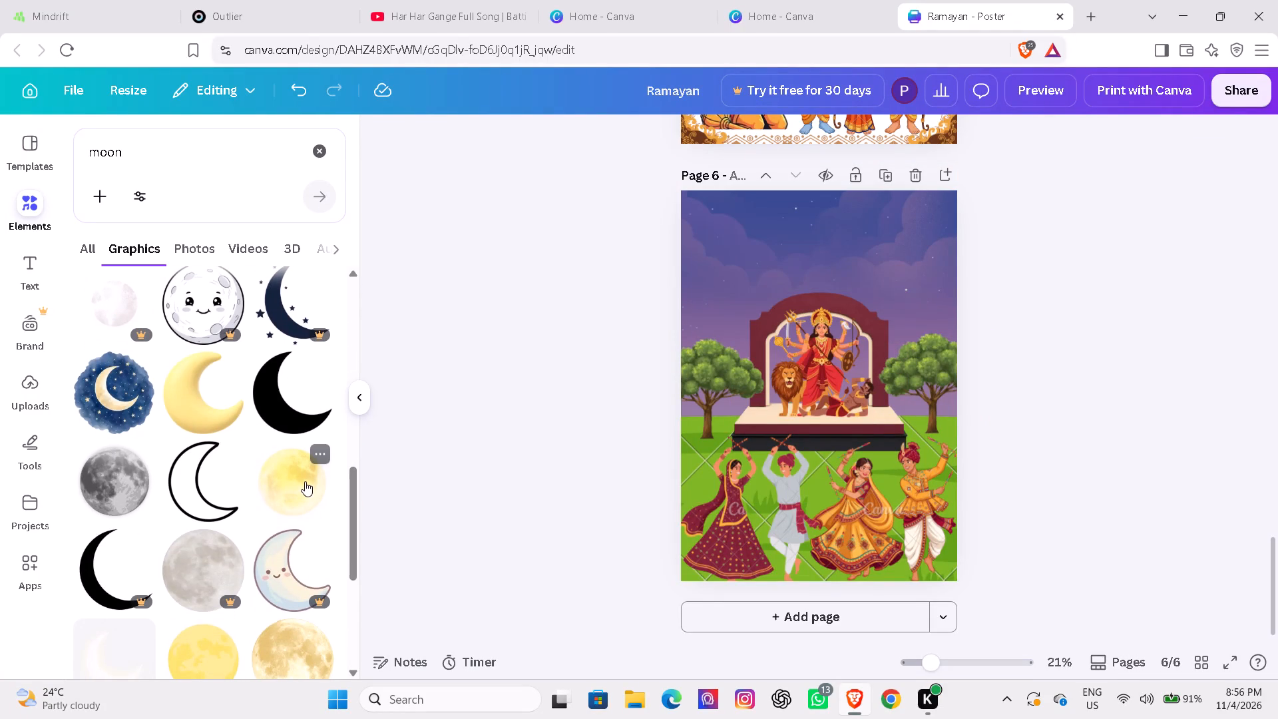
left_click(304, 482)
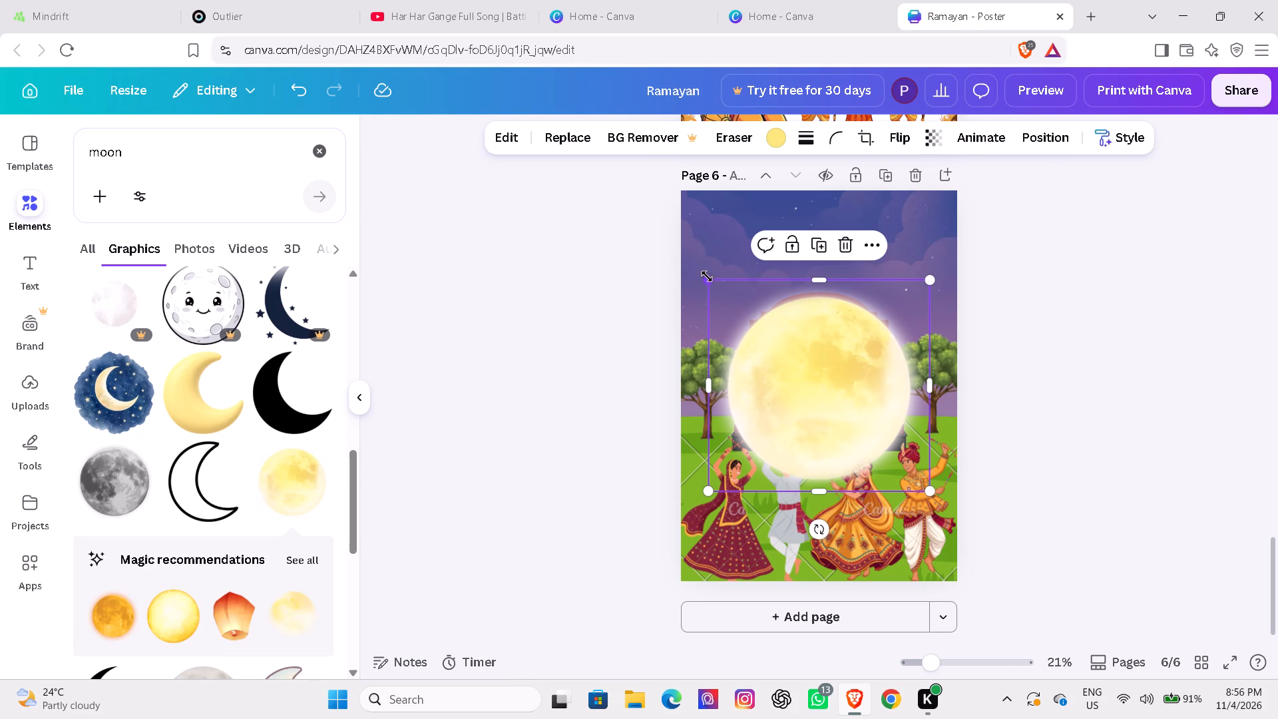
left_click_drag(706, 277, 819, 445)
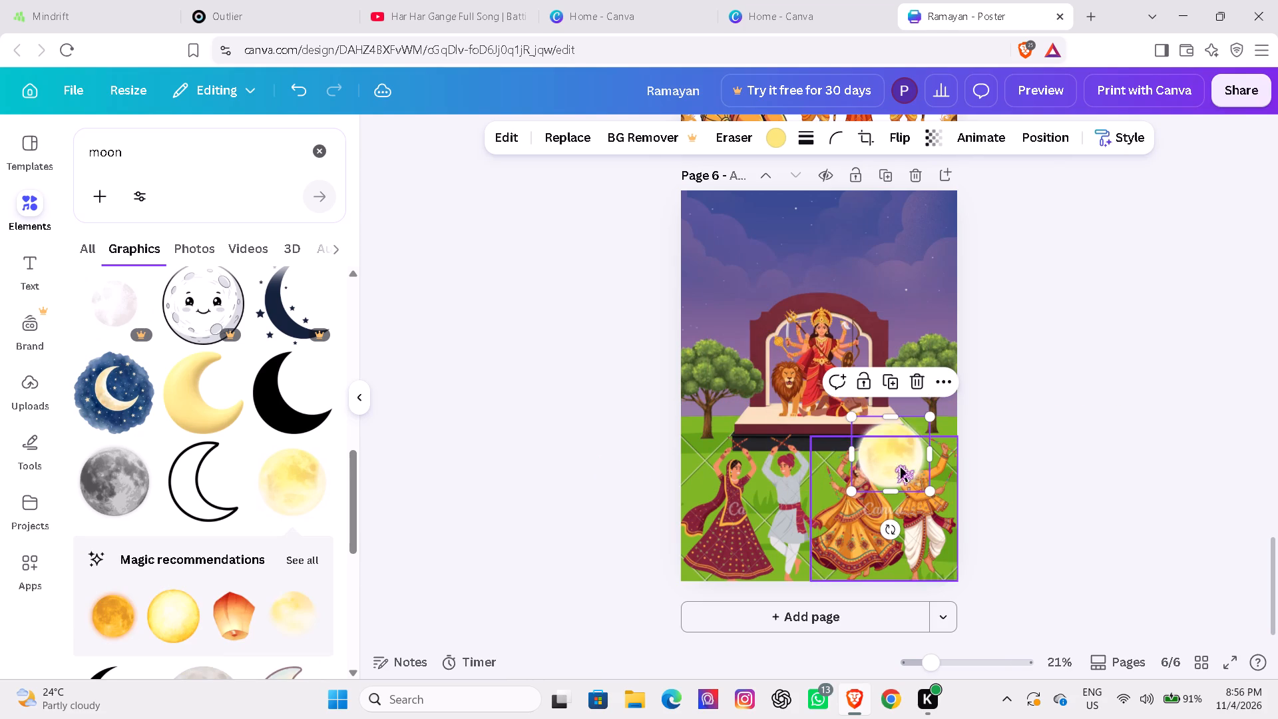
Move the glowing yellow full moon into the sky above and right of the goddess on page 6, and shrink it slightly.
left_click_drag(901, 468, 895, 262)
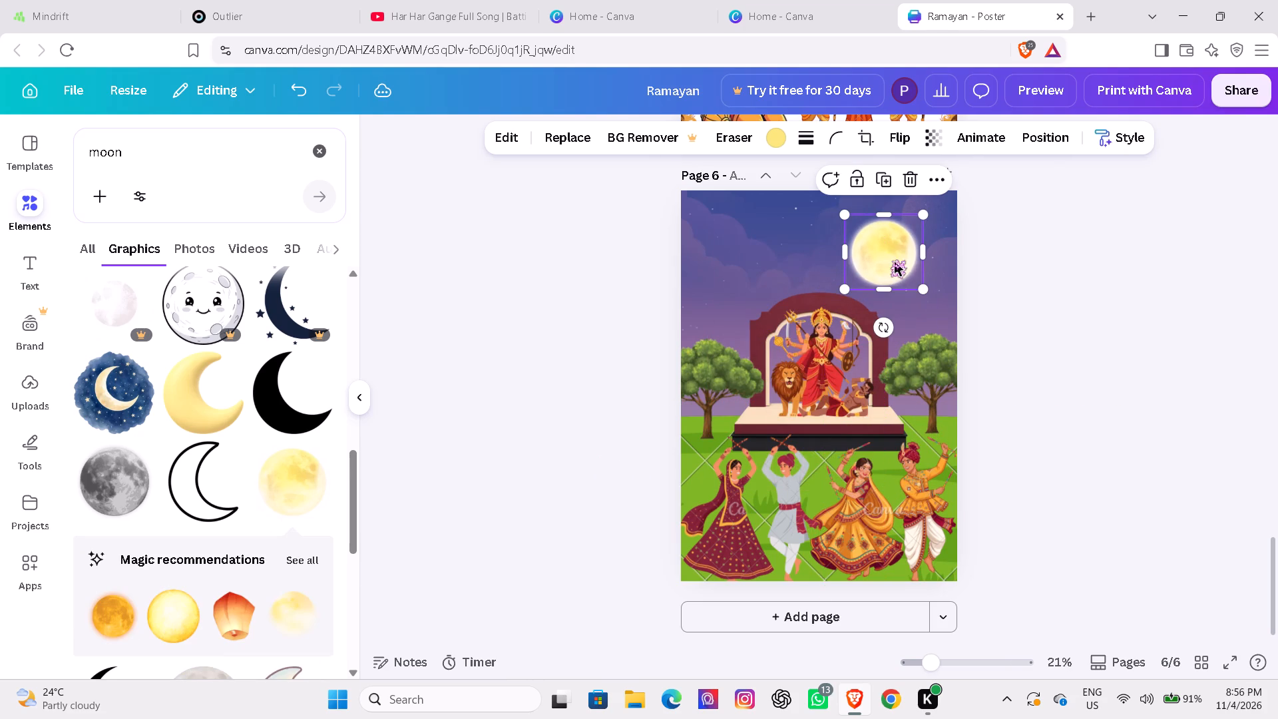
left_click_drag(845, 214, 852, 231)
left_click_drag(888, 267, 895, 256)
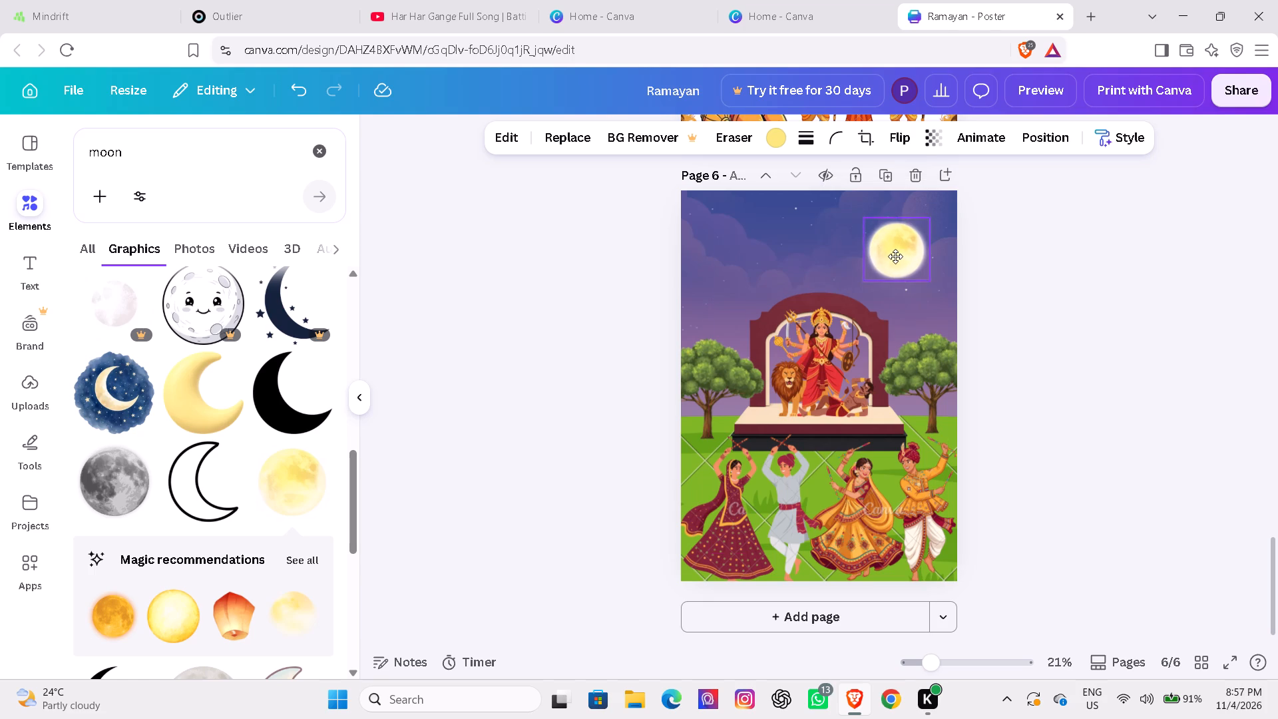
left_click_drag(895, 256, 896, 252)
left_click(1084, 323)
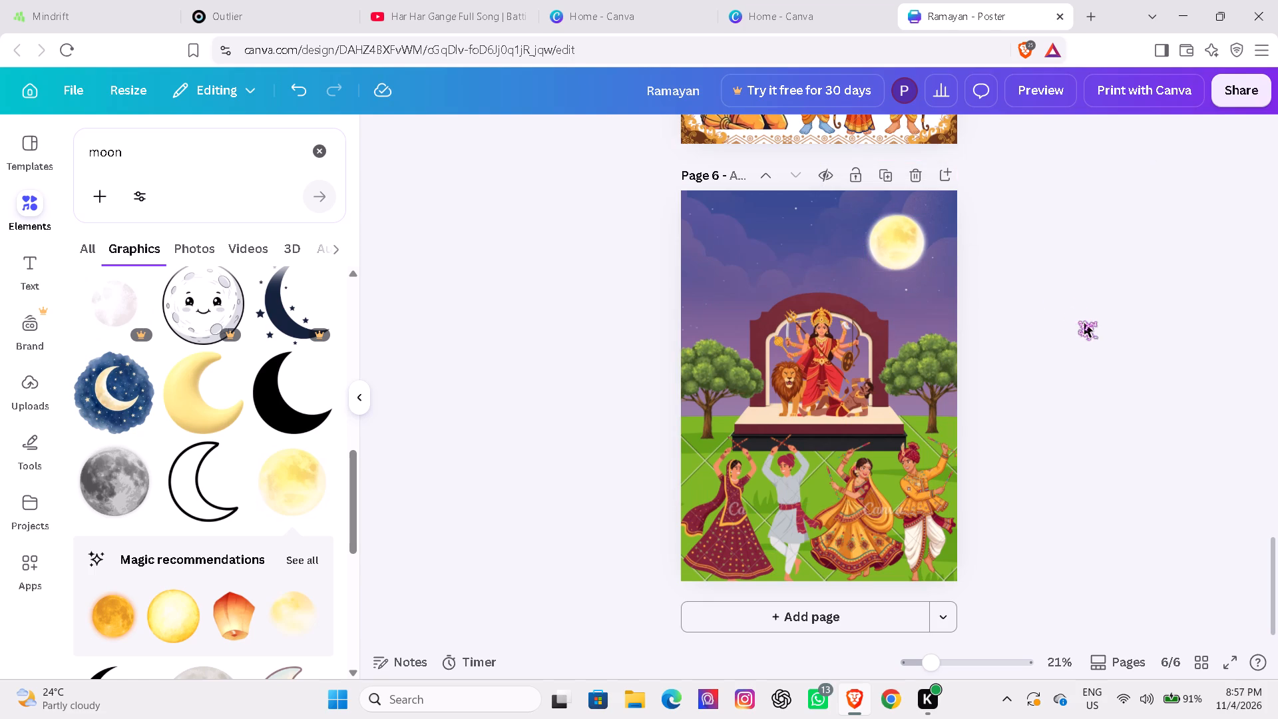
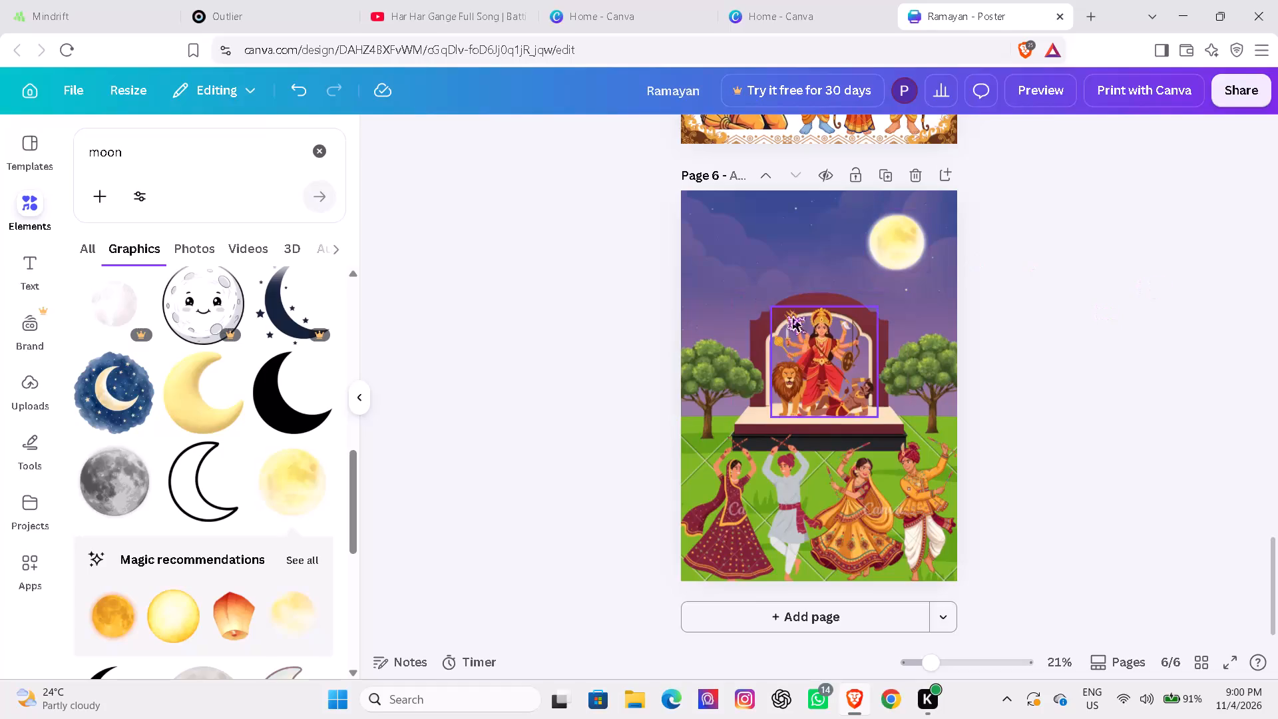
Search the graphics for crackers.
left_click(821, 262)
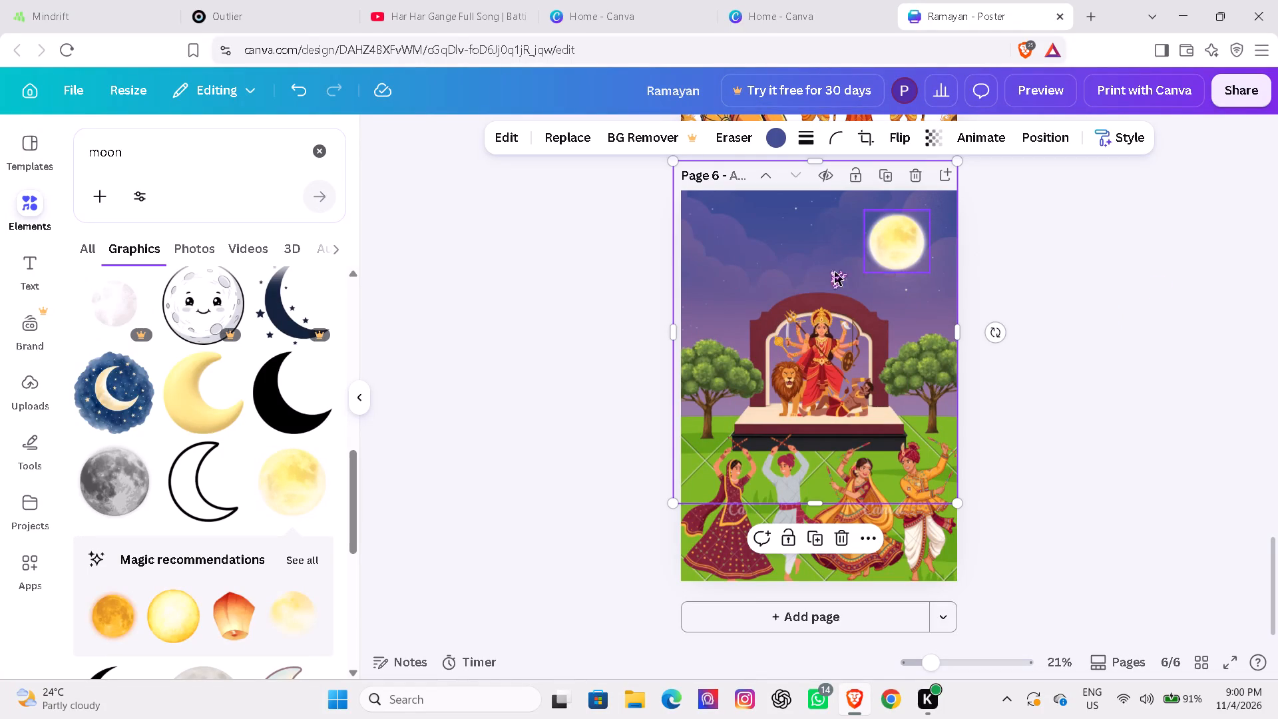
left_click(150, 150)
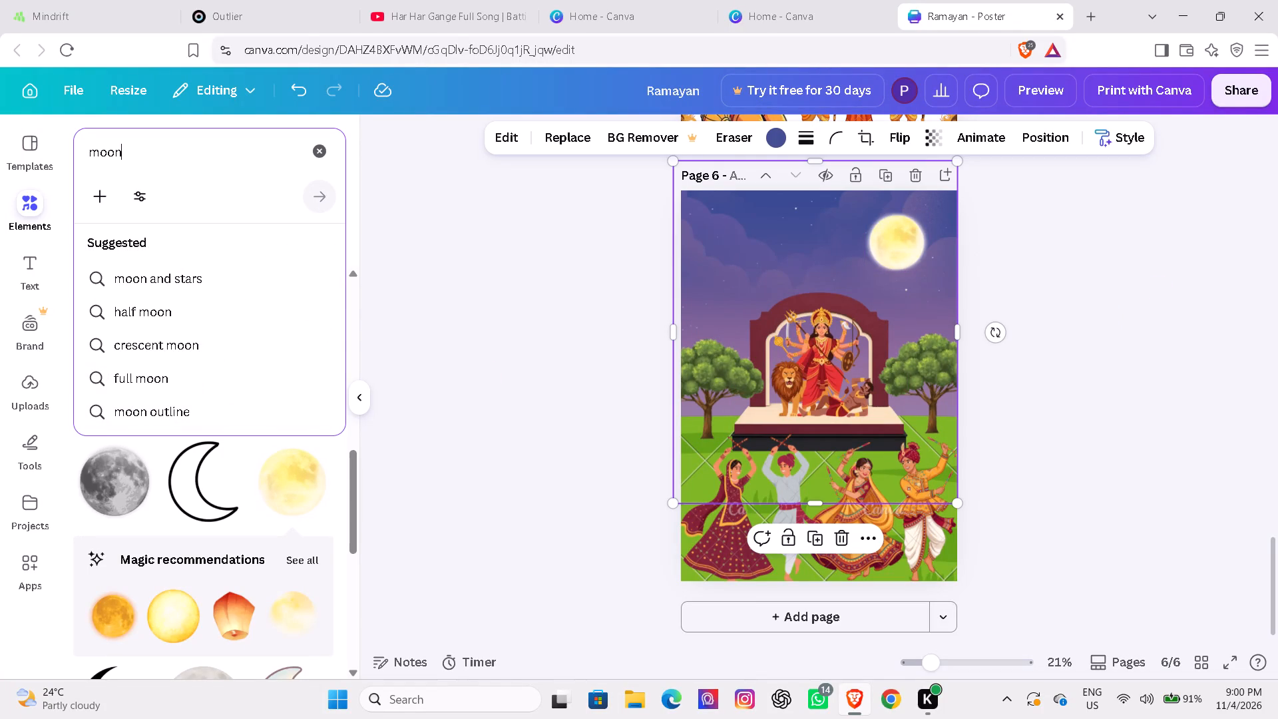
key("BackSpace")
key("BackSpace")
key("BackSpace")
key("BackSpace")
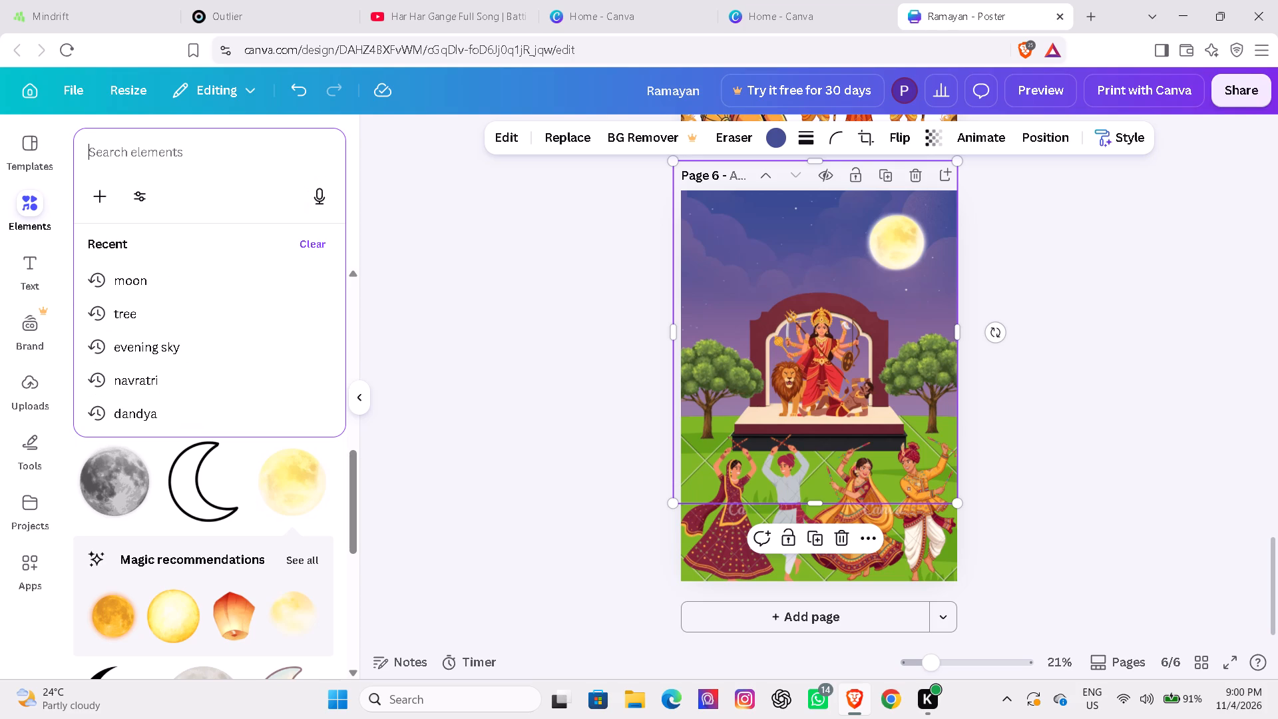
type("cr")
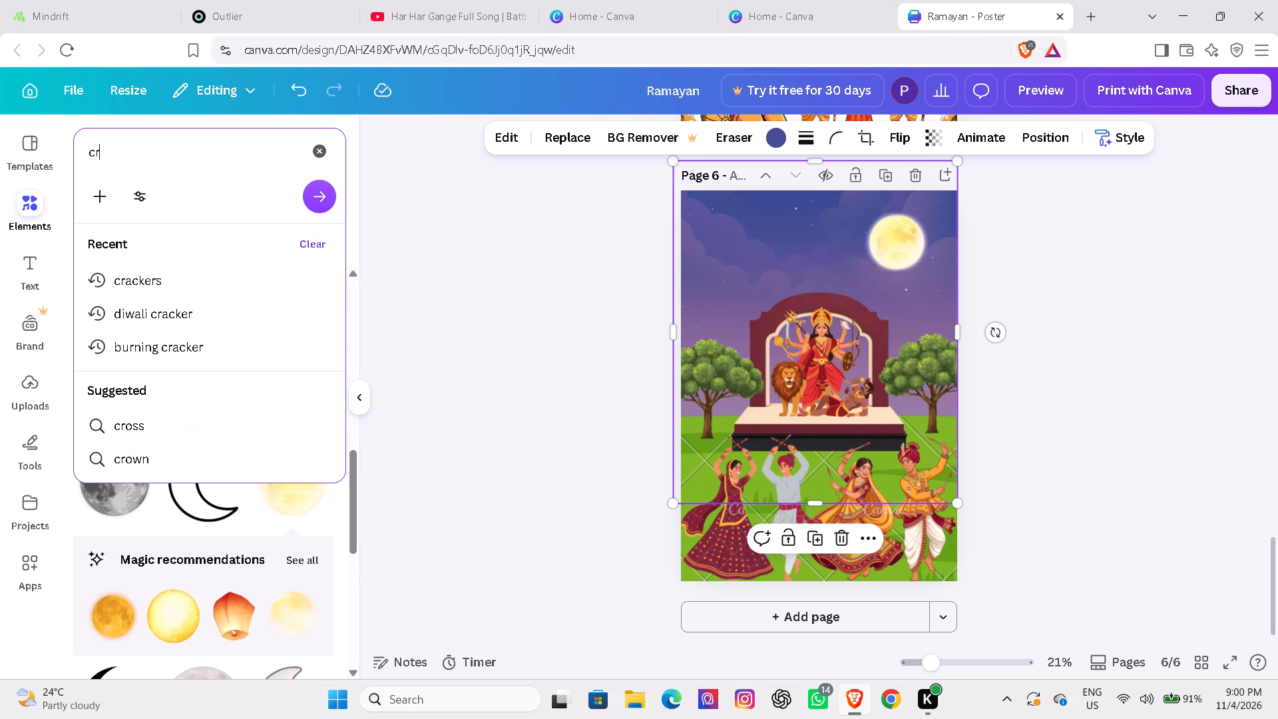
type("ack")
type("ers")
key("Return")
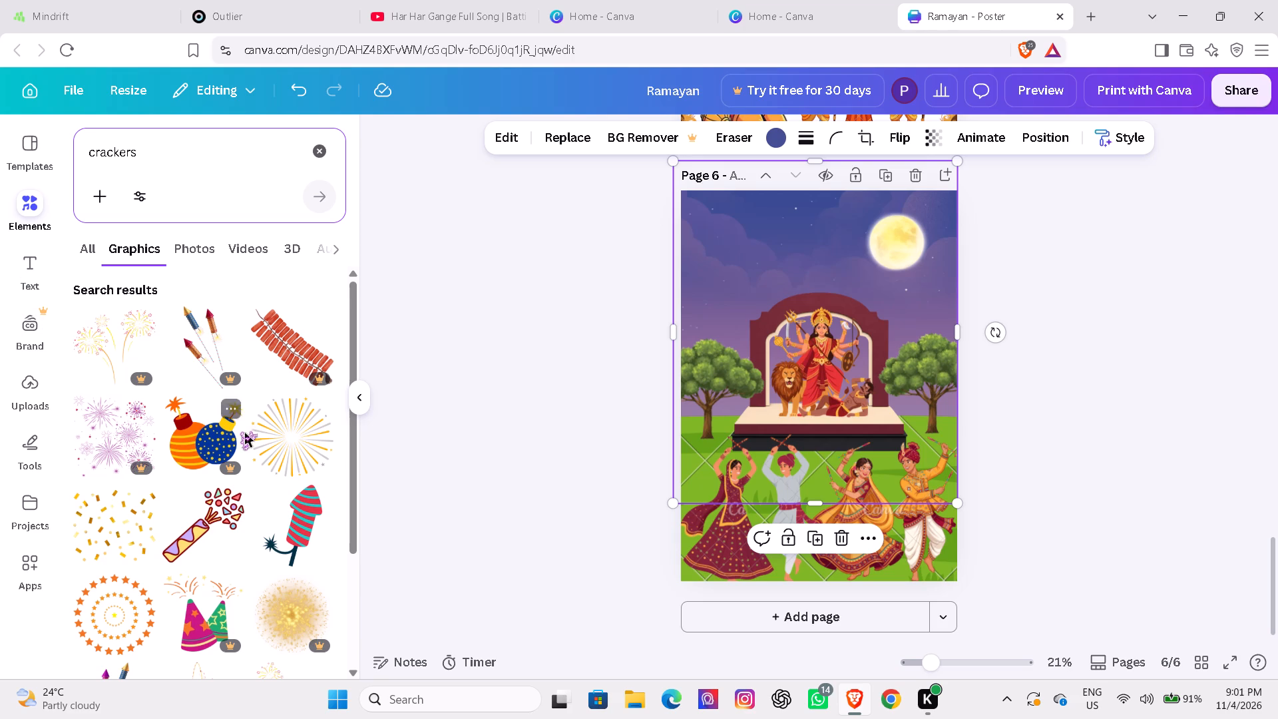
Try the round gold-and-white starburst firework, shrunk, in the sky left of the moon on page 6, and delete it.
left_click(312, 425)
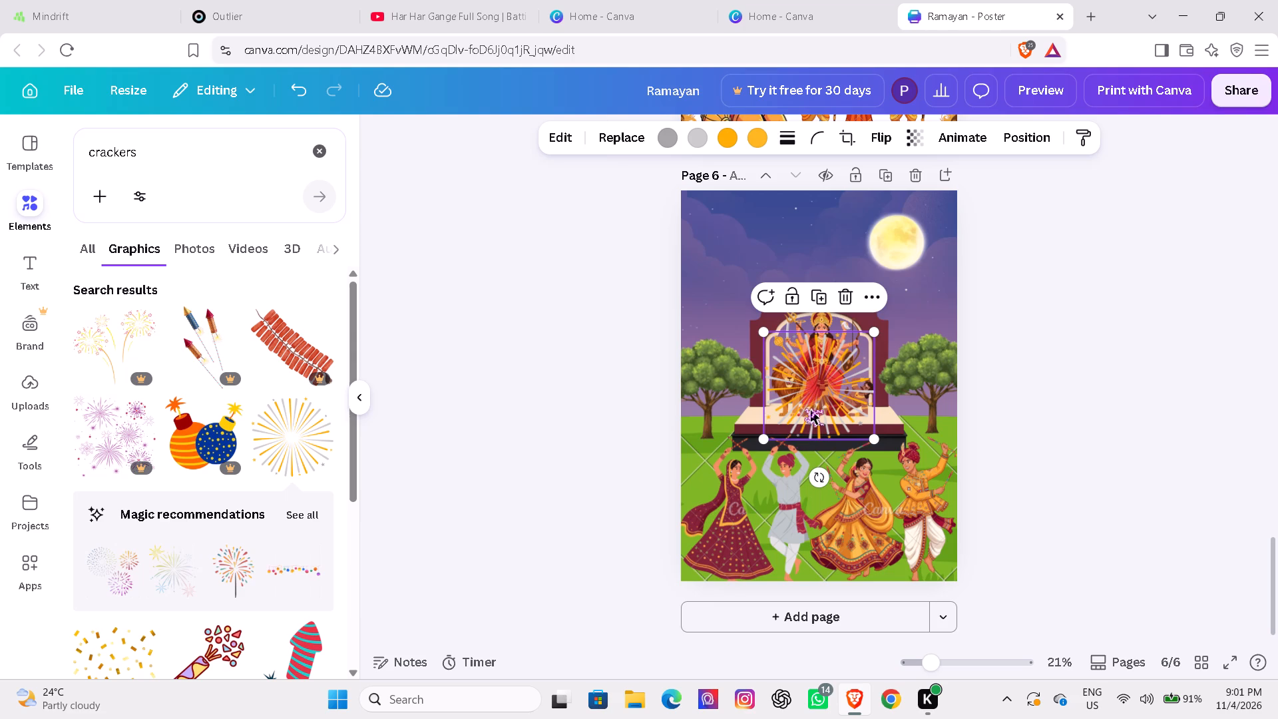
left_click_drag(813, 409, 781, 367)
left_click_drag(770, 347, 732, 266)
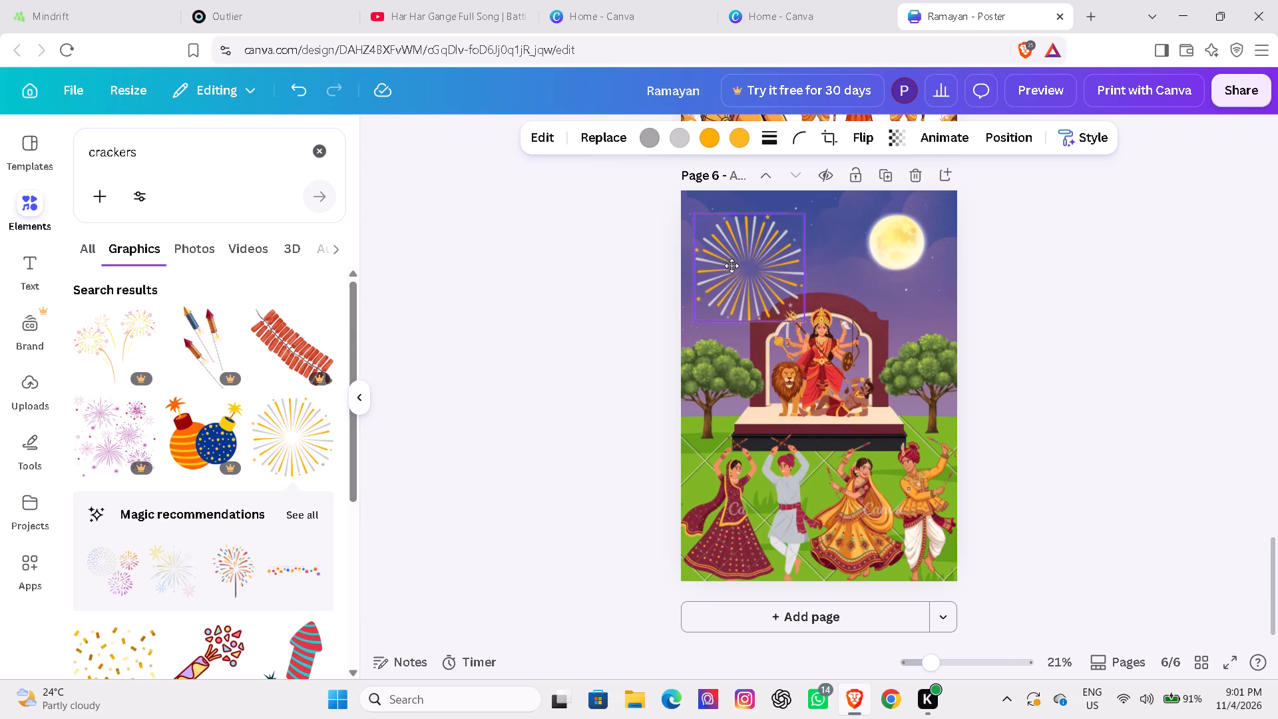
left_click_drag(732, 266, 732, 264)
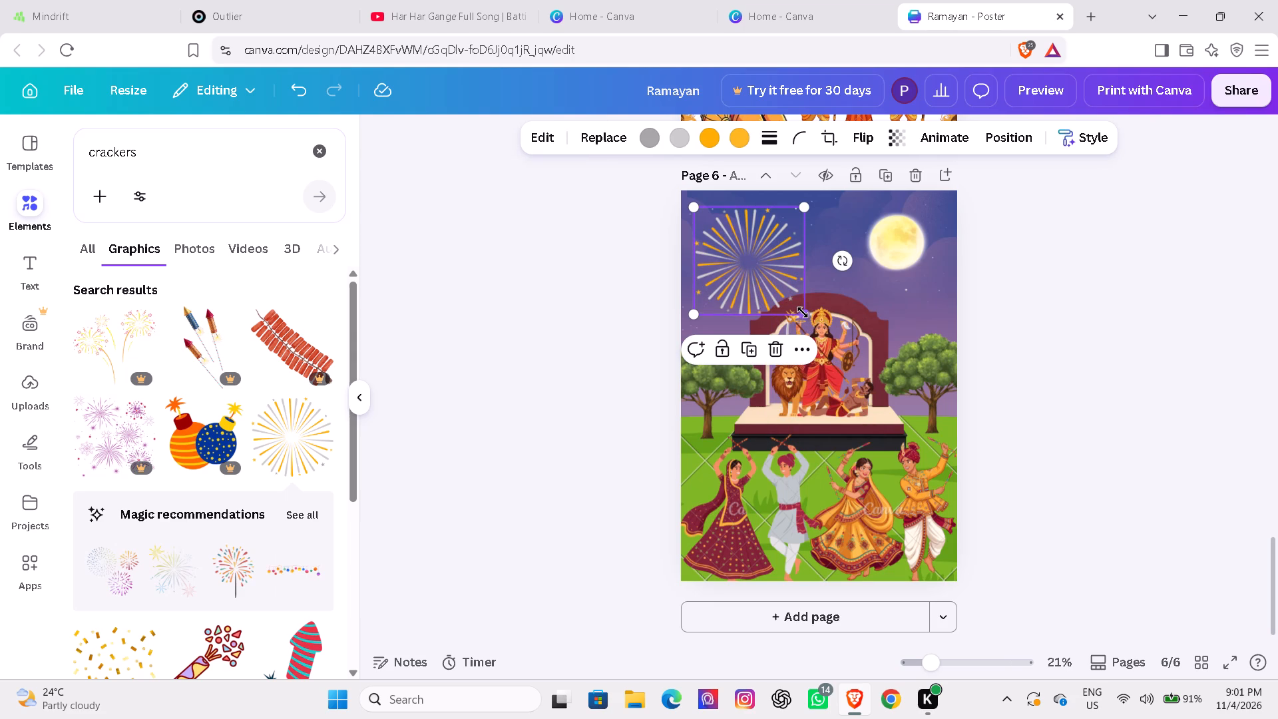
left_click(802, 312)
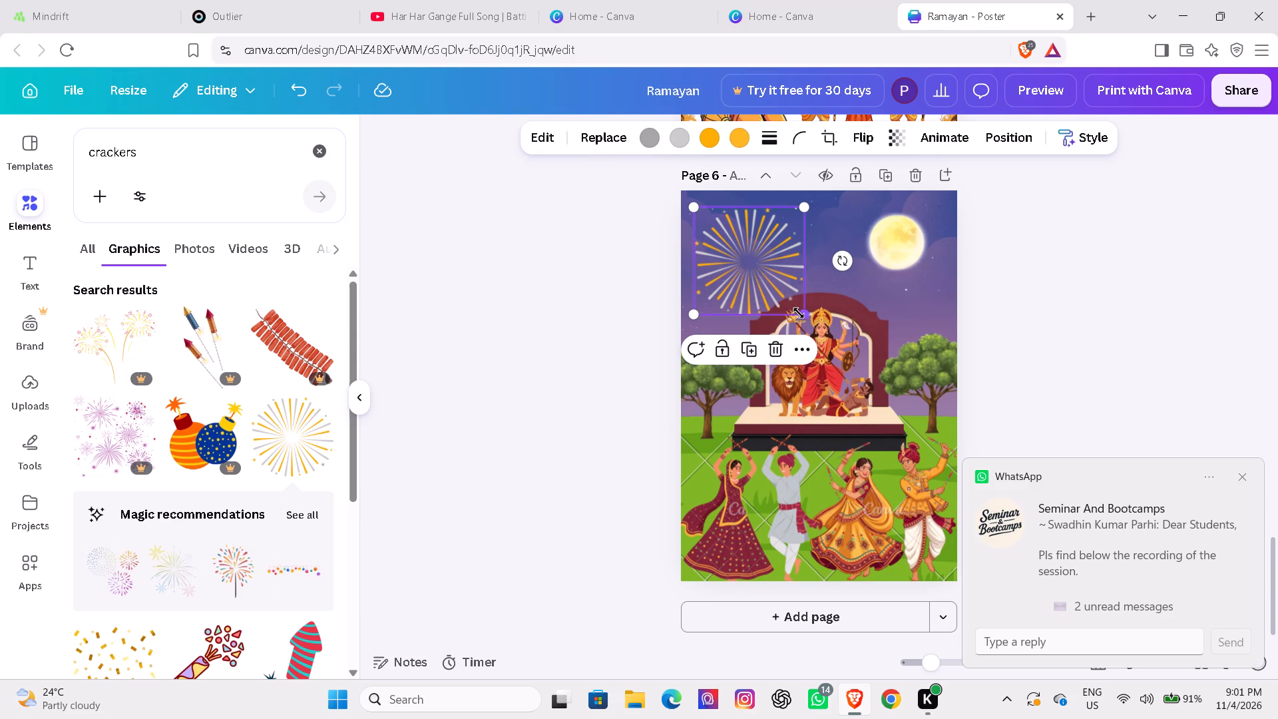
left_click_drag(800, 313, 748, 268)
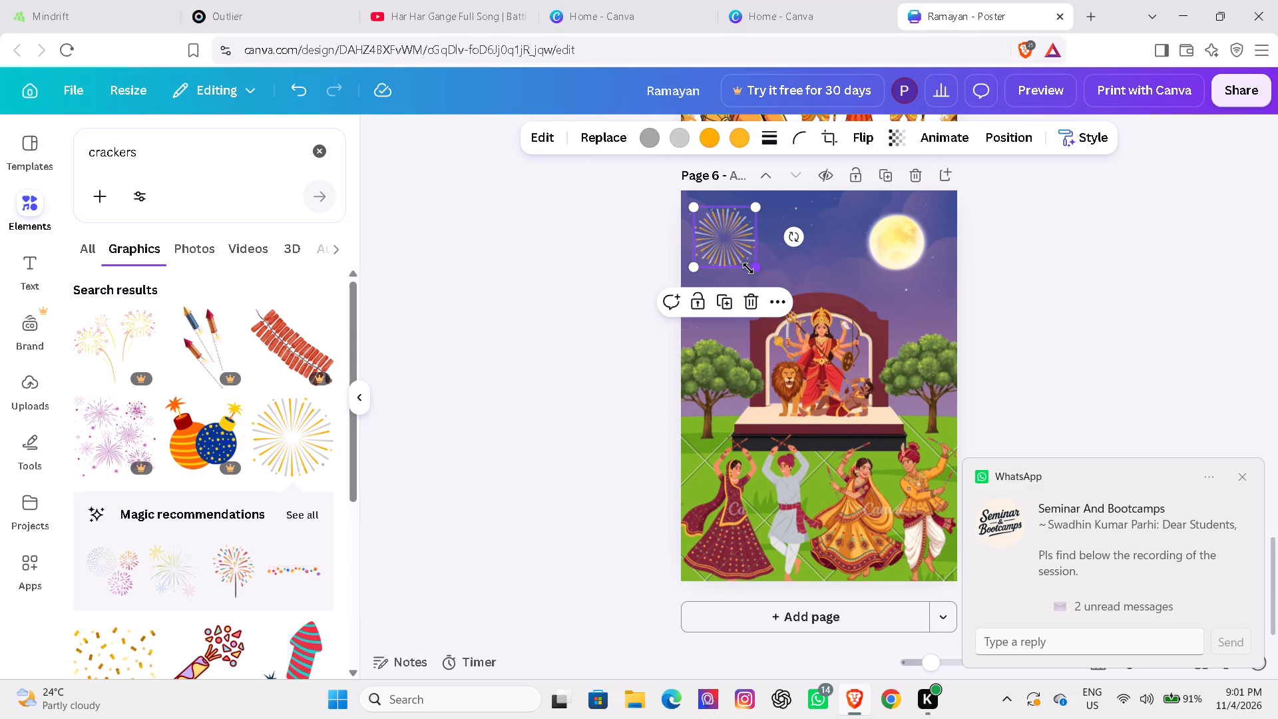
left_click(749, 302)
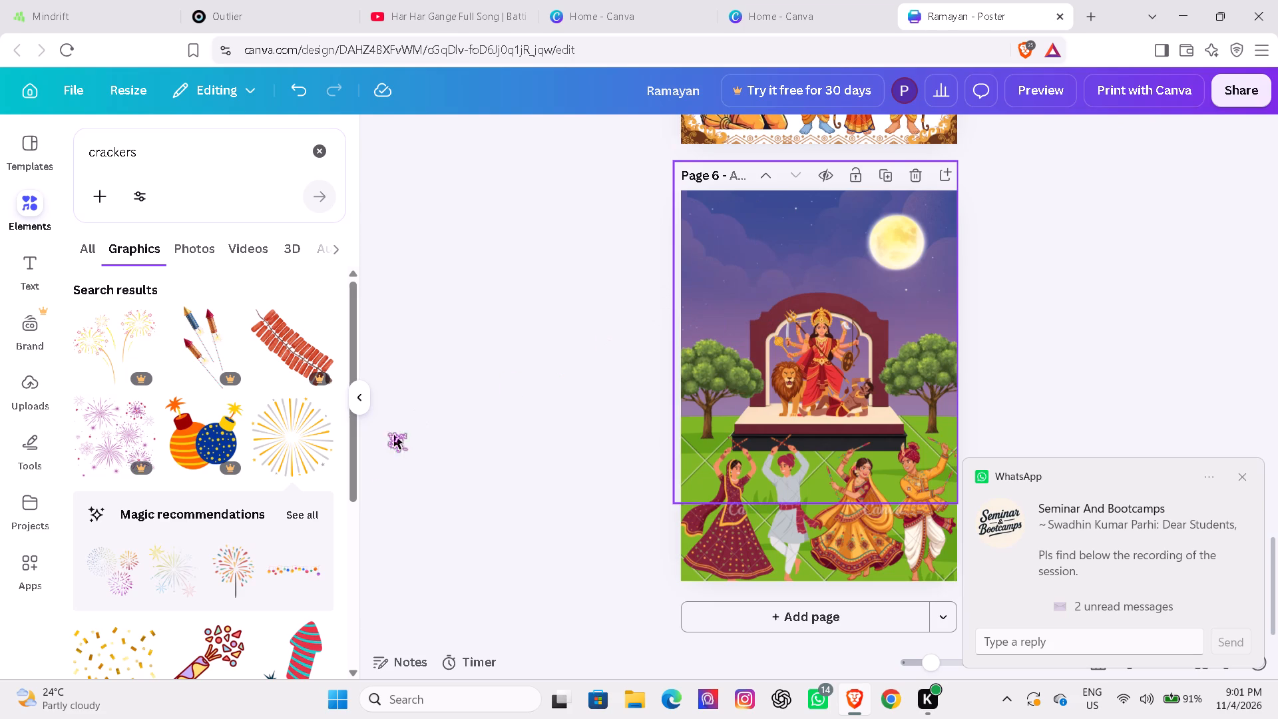
Add the fireworks graphic with gold bursts on red trails to page 6, placed in the upper-left sky and shrunk small.
left_click_drag(349, 320, 319, 478)
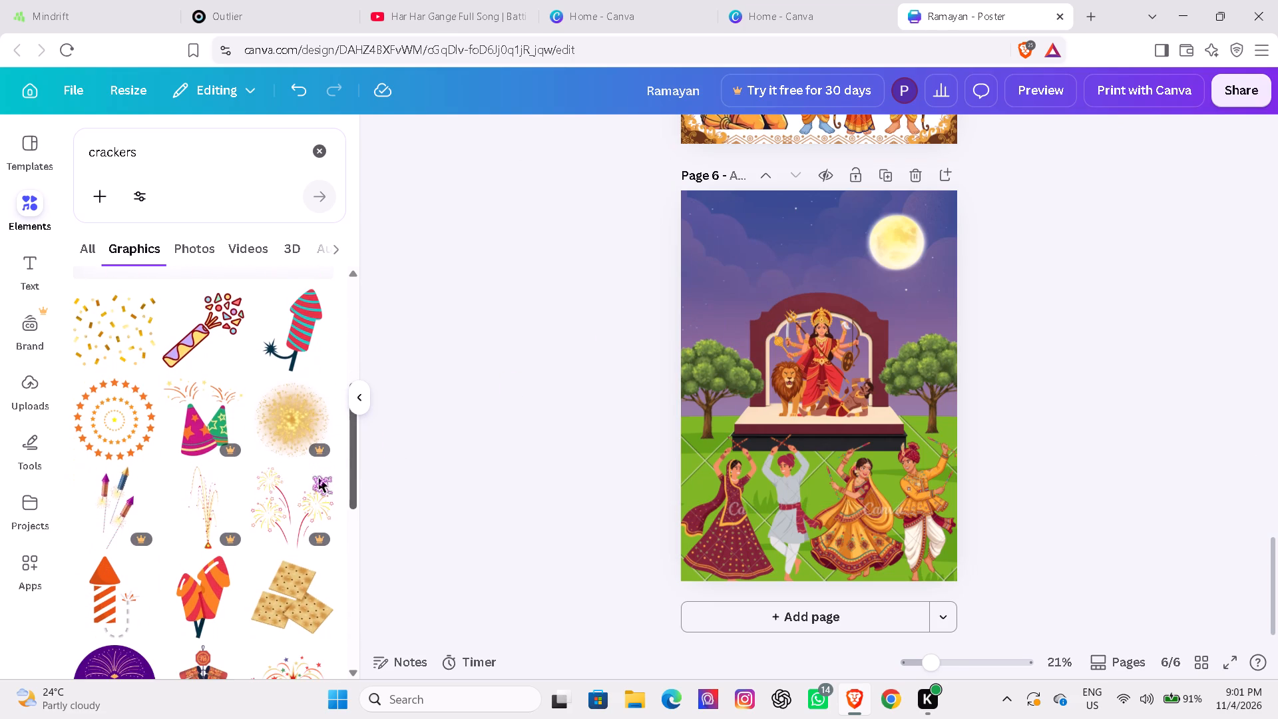
left_click_drag(319, 478, 319, 477)
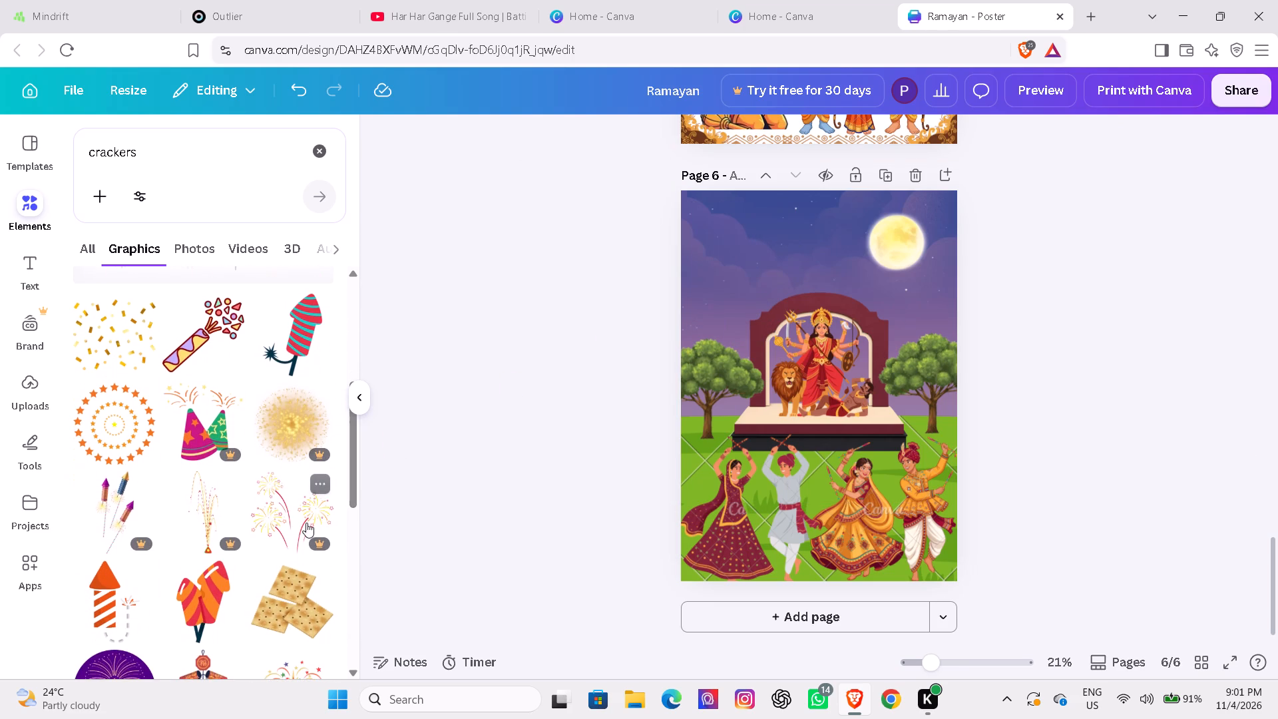
left_click_drag(347, 476, 353, 501)
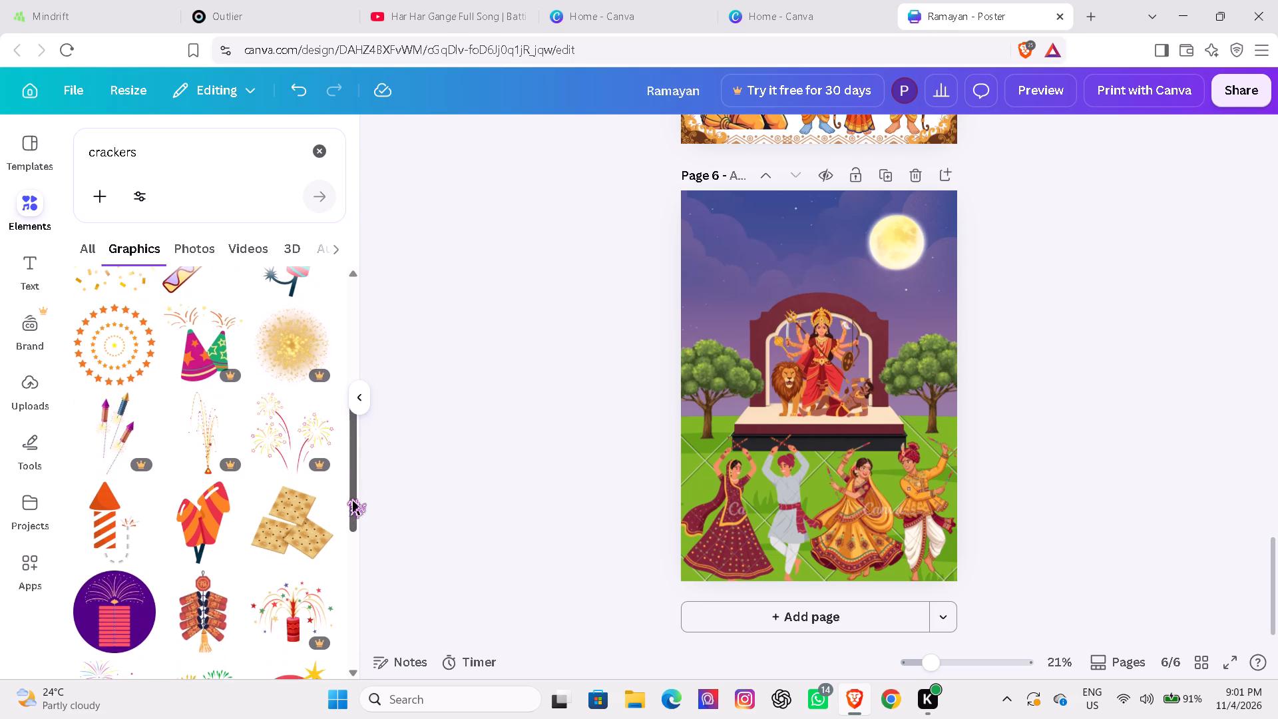
left_click_drag(353, 501, 351, 500)
left_click(295, 427)
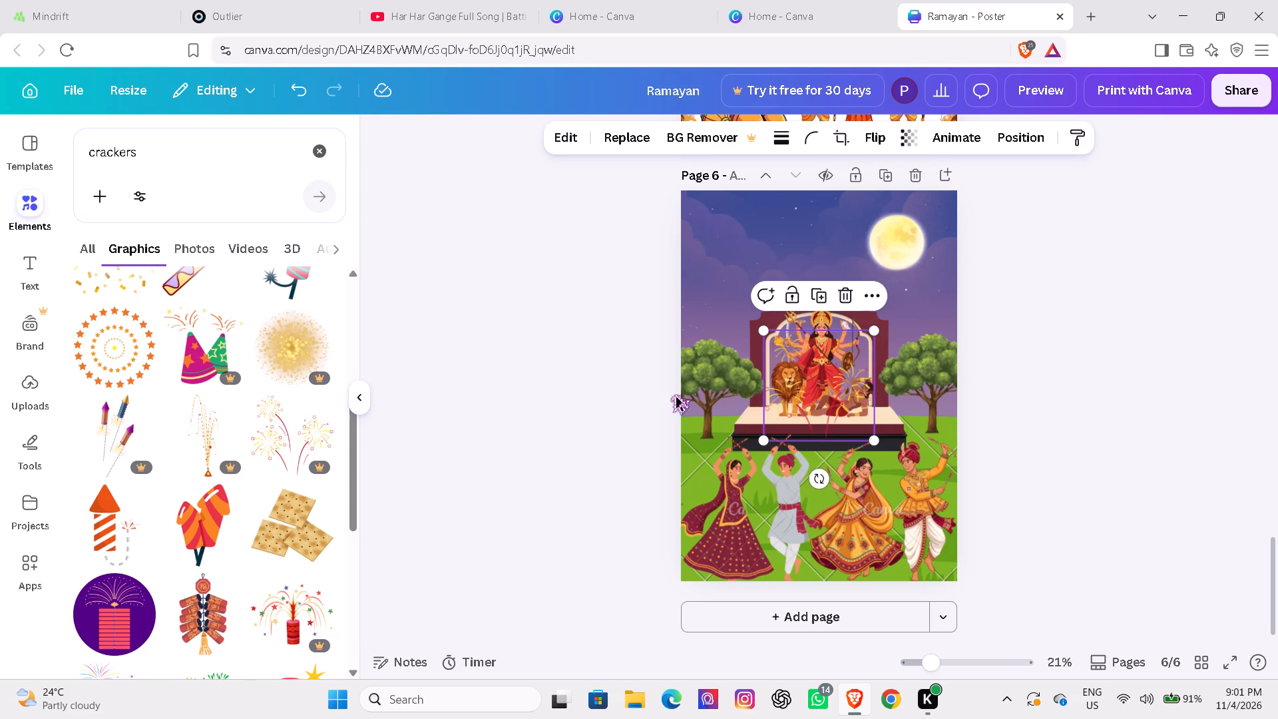
left_click_drag(789, 414, 736, 350)
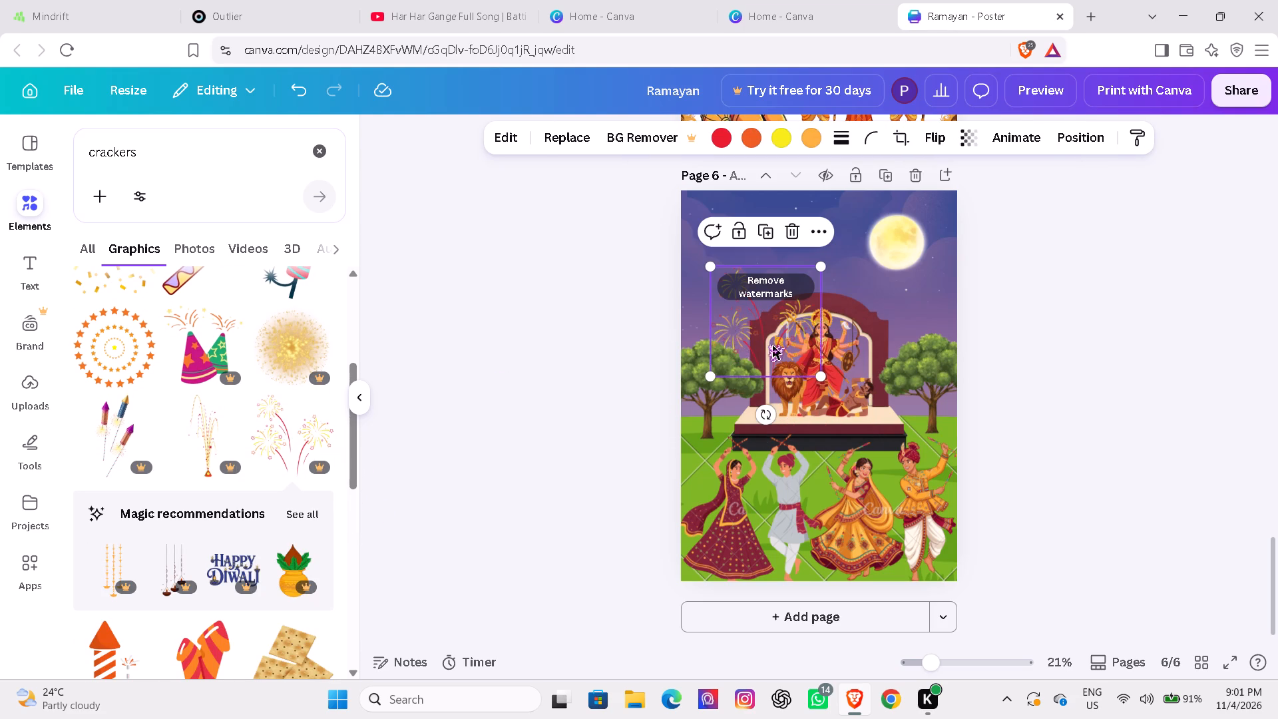
left_click_drag(759, 338, 739, 277)
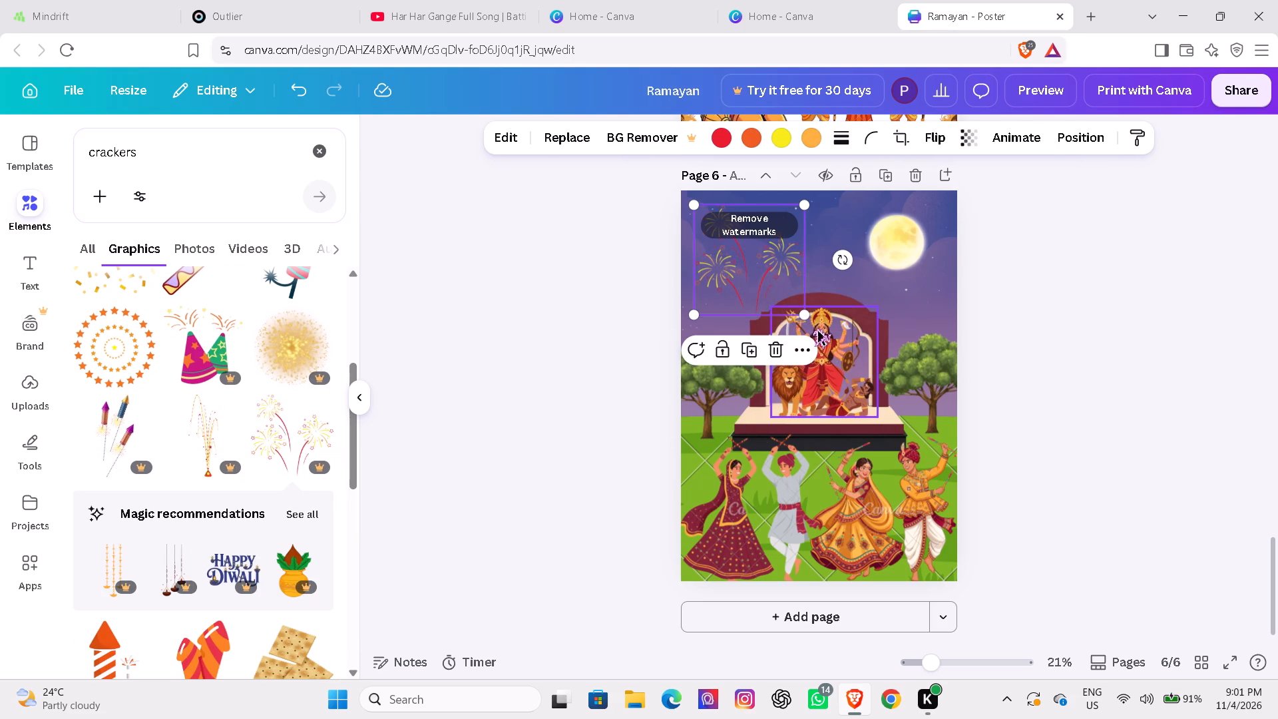
left_click_drag(804, 316, 765, 286)
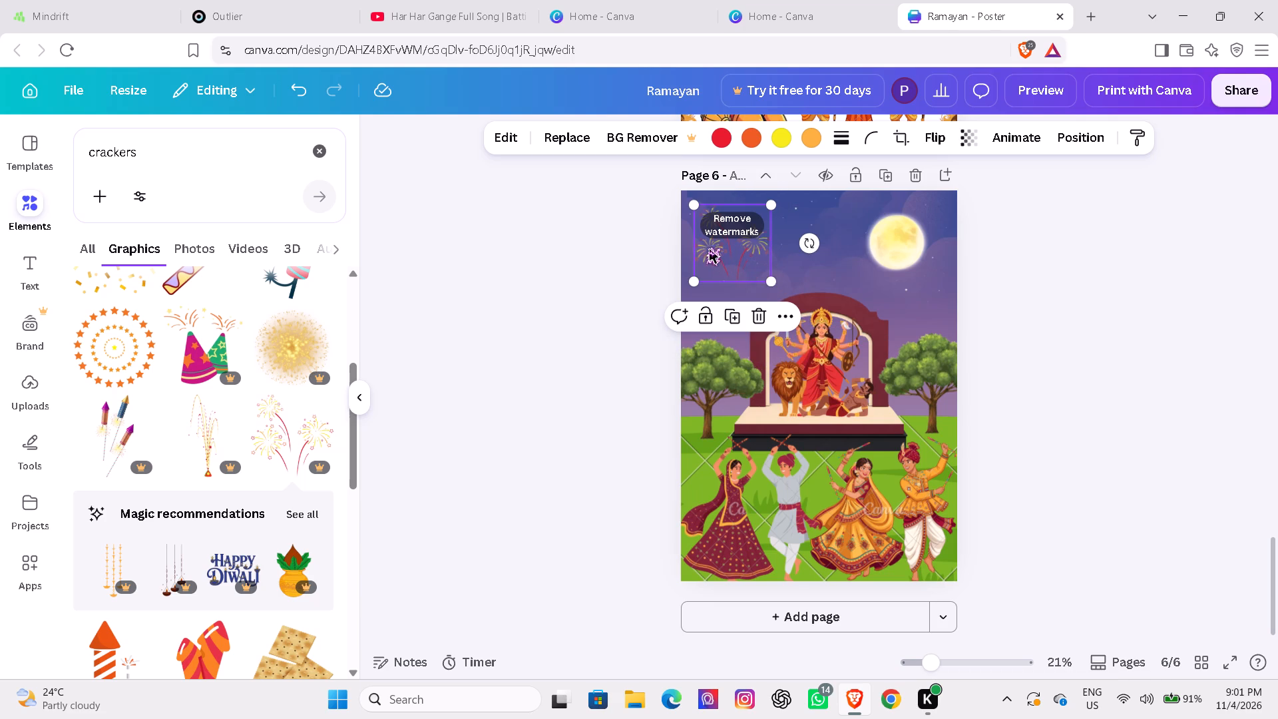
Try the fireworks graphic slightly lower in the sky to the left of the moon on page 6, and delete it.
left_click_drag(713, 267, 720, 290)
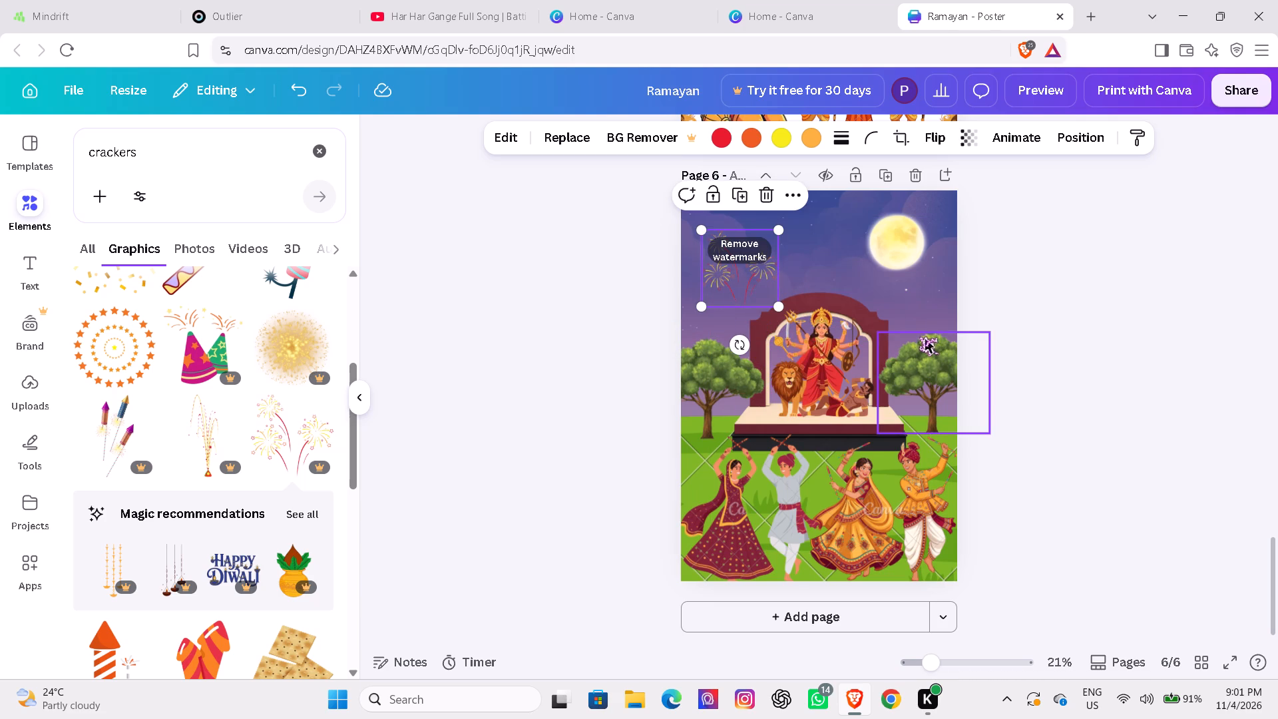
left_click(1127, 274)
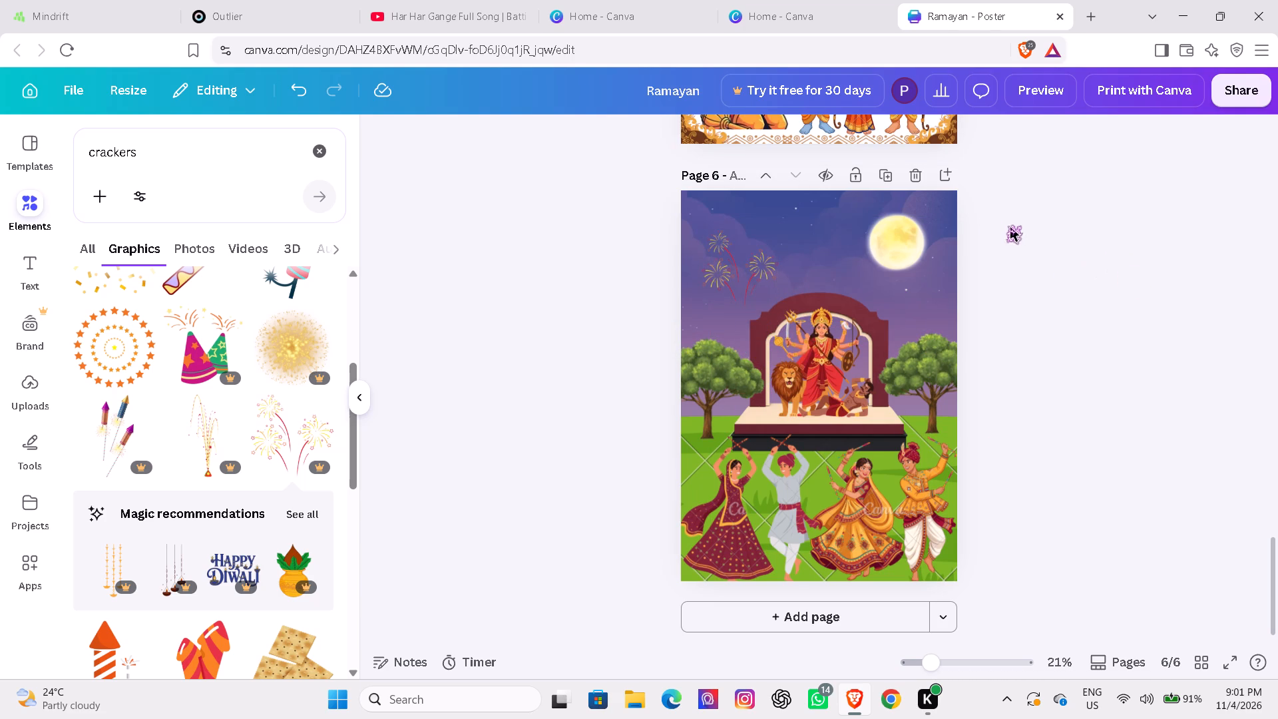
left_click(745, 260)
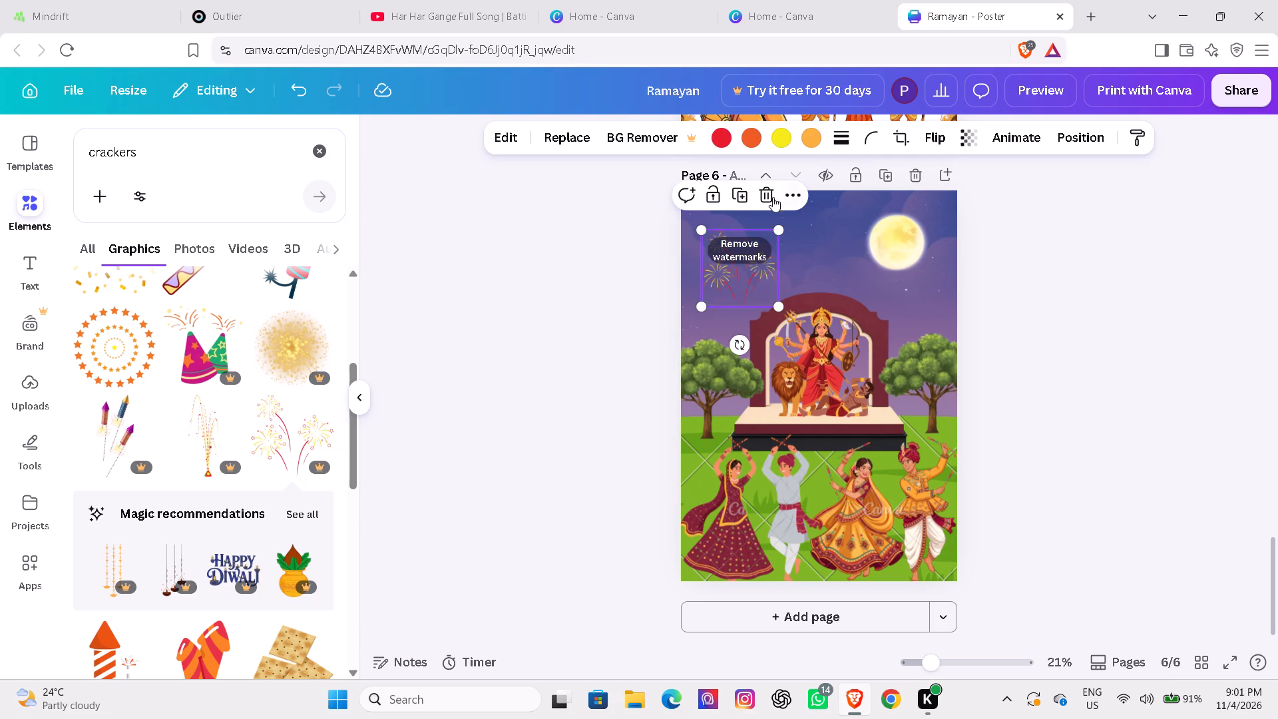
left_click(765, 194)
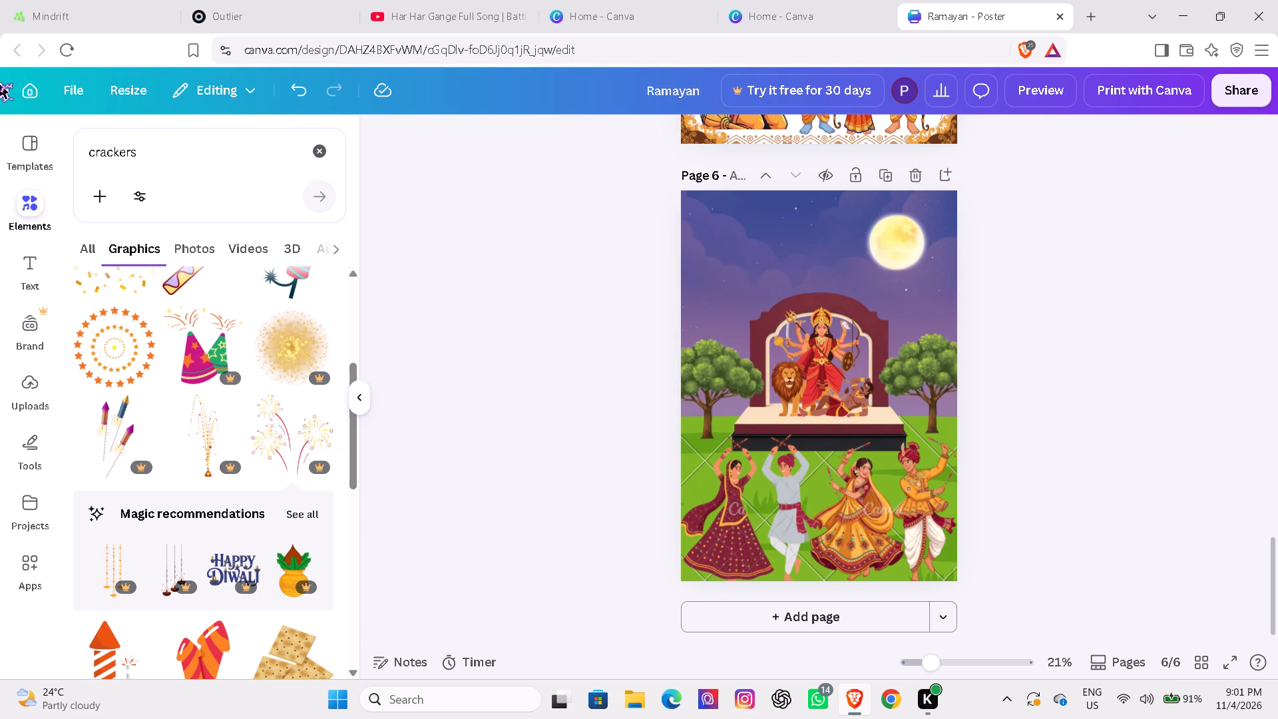
Replace the graphics search with stars.
left_click(152, 158)
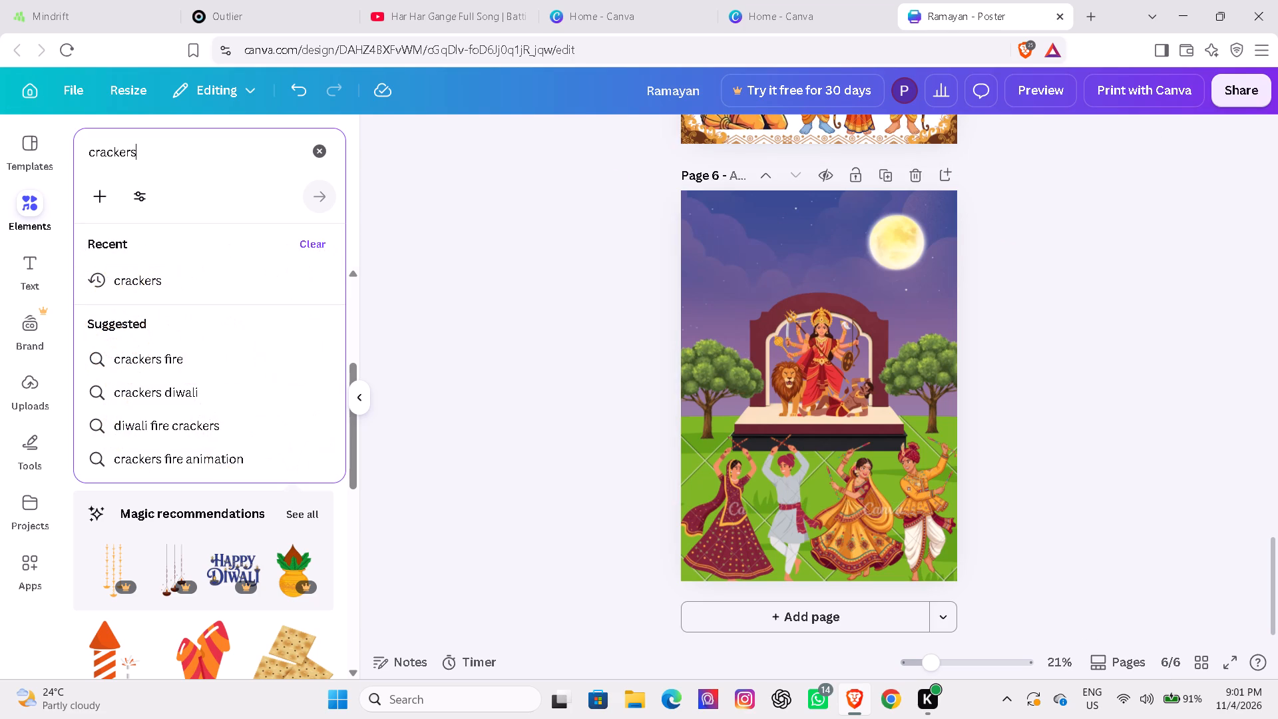
key("BackSpace")
key("BackSpace")
key("BackSpace")
key("BackSpace")
key("BackSpace")
key("BackSpace")
key("BackSpace")
key("BackSpace")
key("BackSpace")
key("BackSpace")
key("BackSpace")
key("BackSpace")
key("BackSpace")
key("BackSpace")
key("BackSpace")
key("BackSpace")
type("stars")
key("Return")
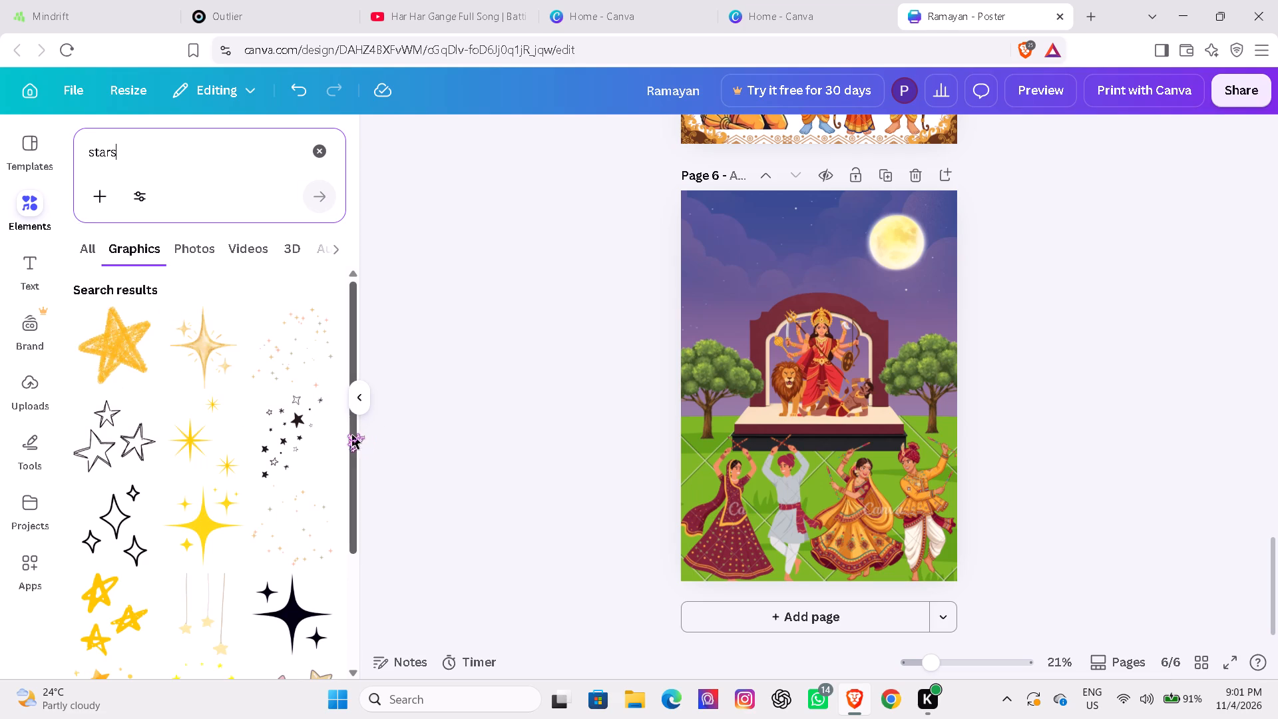
Add the textured golden-yellow star to page 6, shrink it to a tiny star and place it in the upper-left sky.
left_click_drag(352, 435, 349, 491)
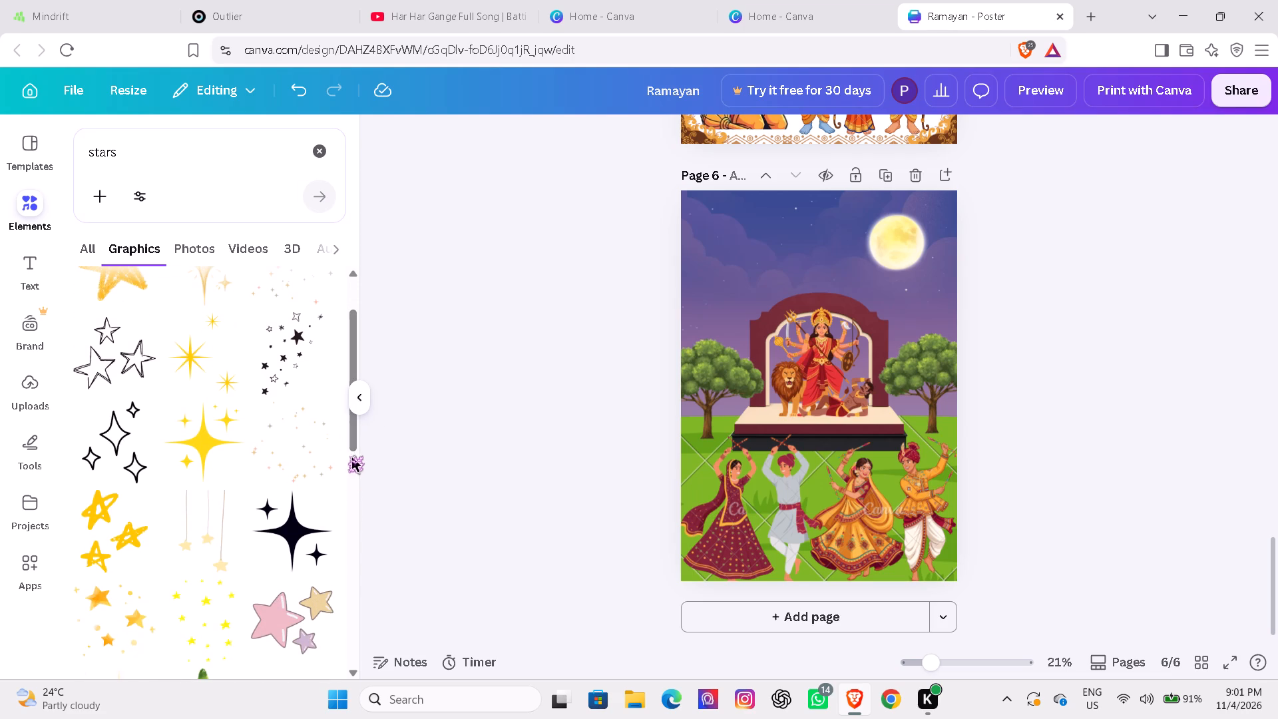
left_click_drag(350, 437, 353, 553)
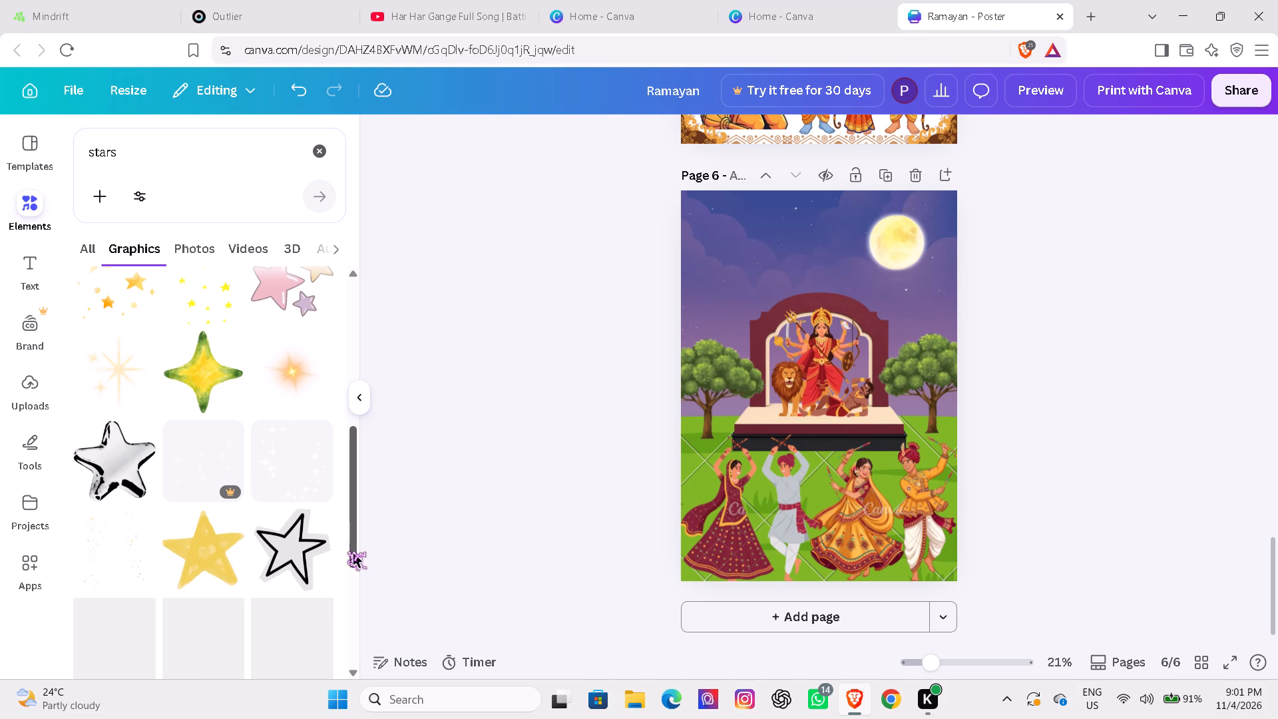
left_click_drag(353, 553, 353, 564)
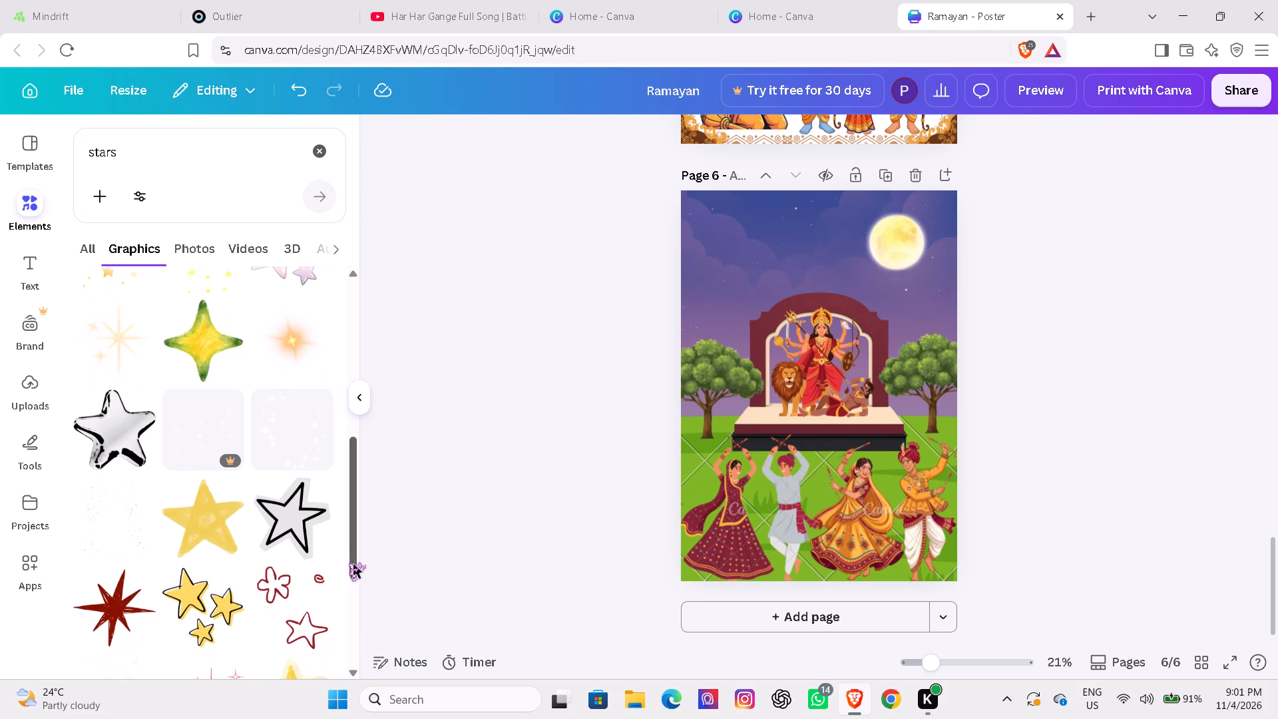
left_click_drag(353, 564, 235, 362)
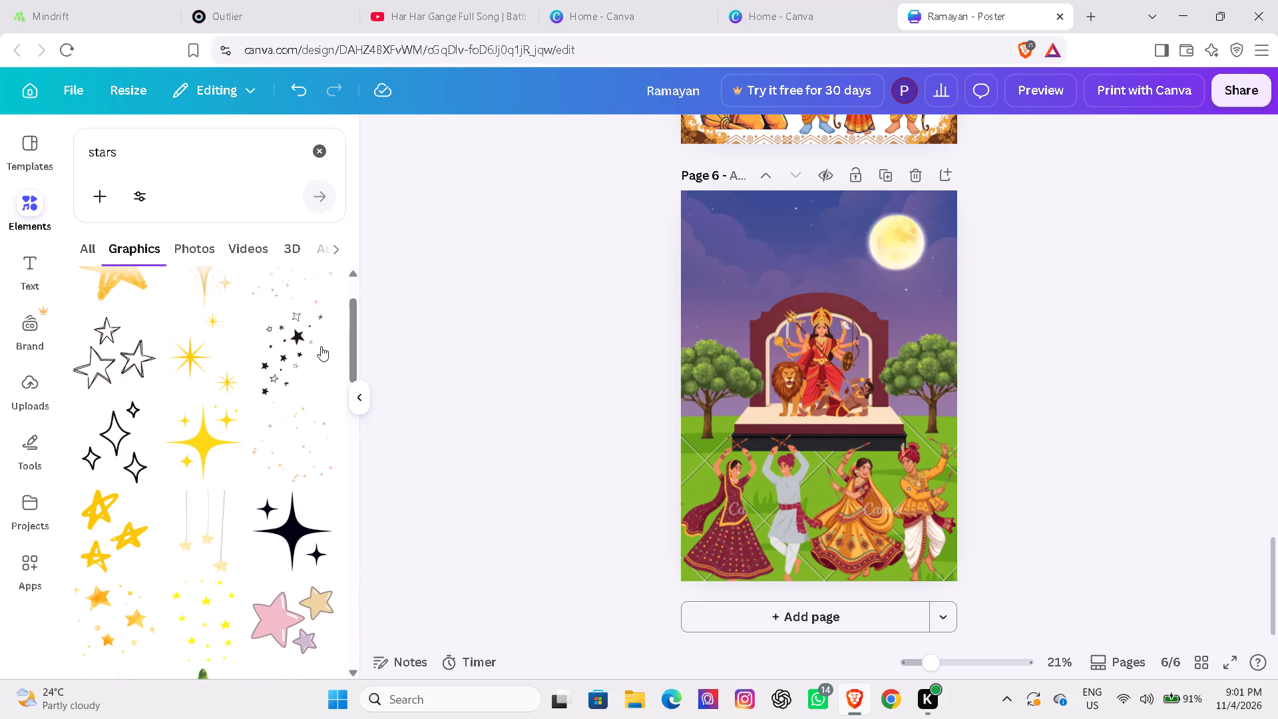
left_click_drag(349, 344, 343, 247)
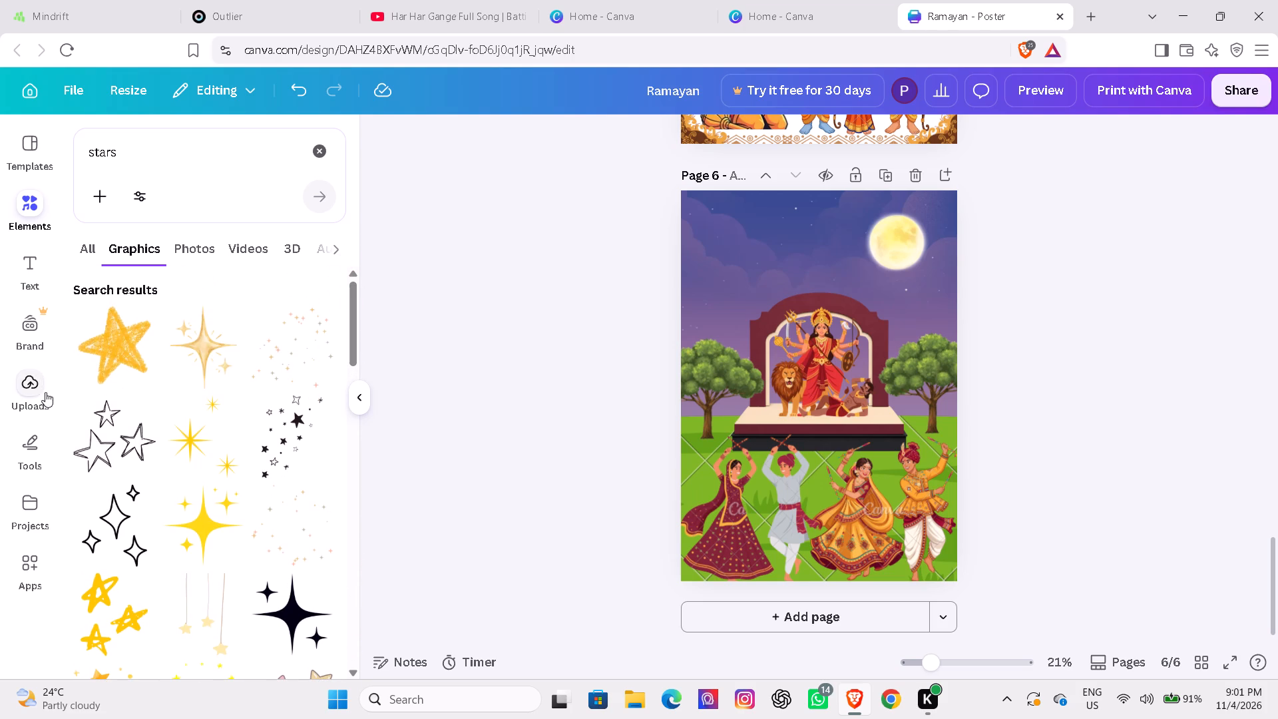
left_click(111, 360)
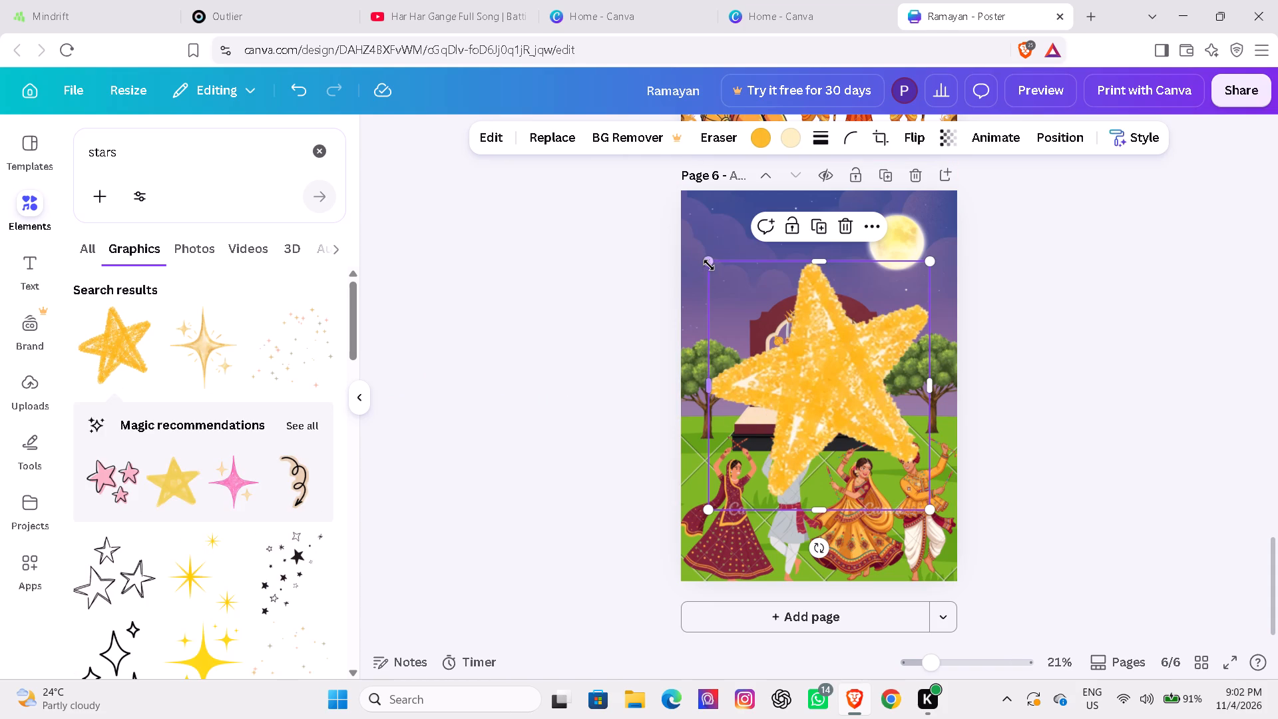
left_click_drag(709, 264, 861, 499)
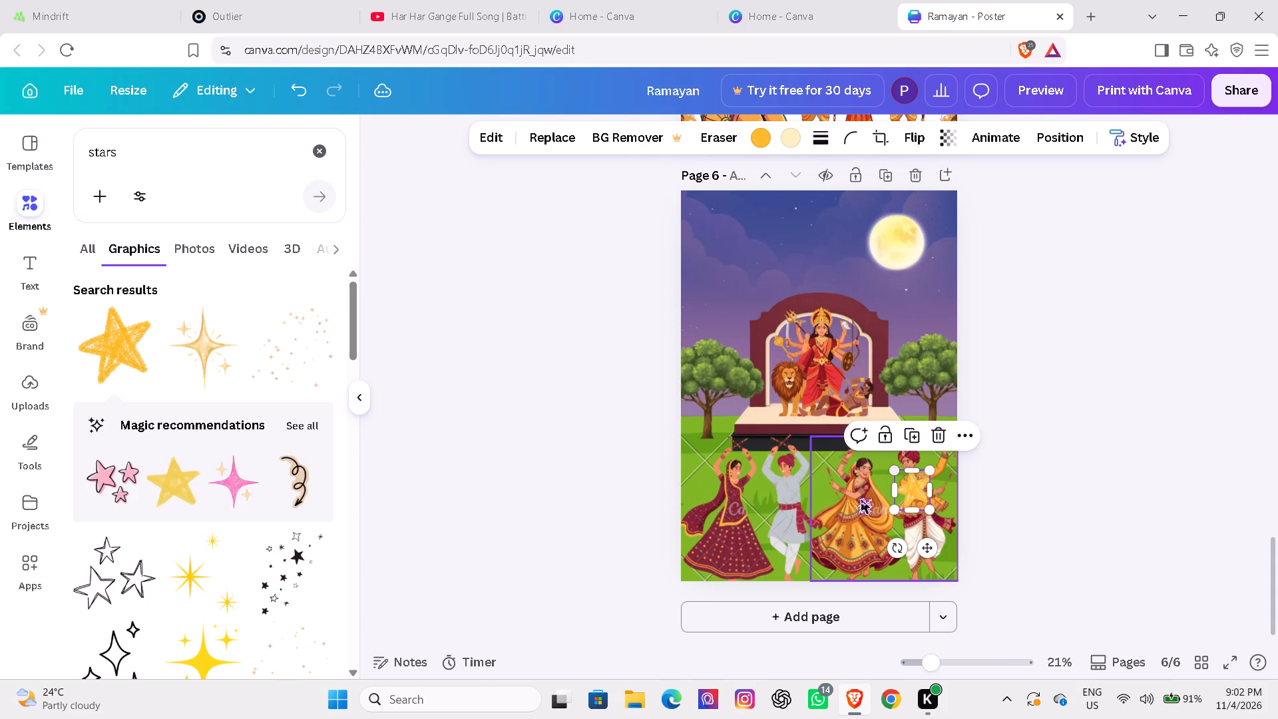
left_click_drag(907, 498, 742, 277)
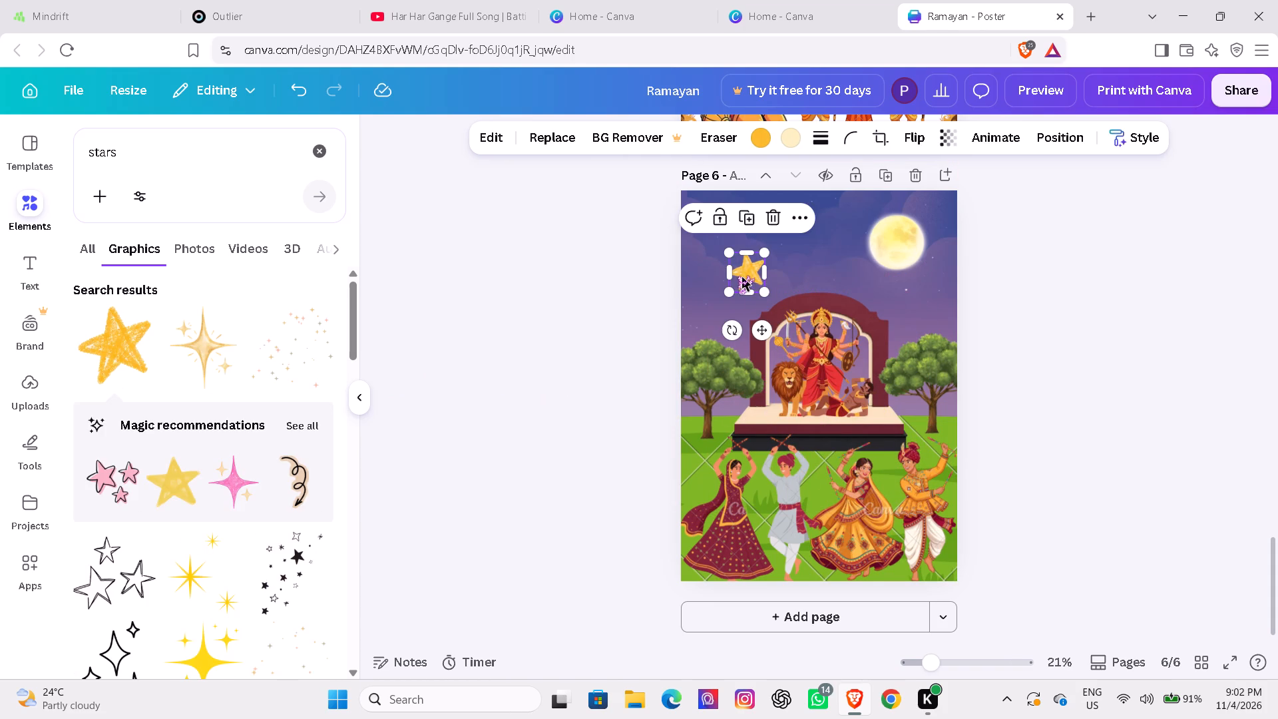
left_click_drag(731, 254, 749, 284)
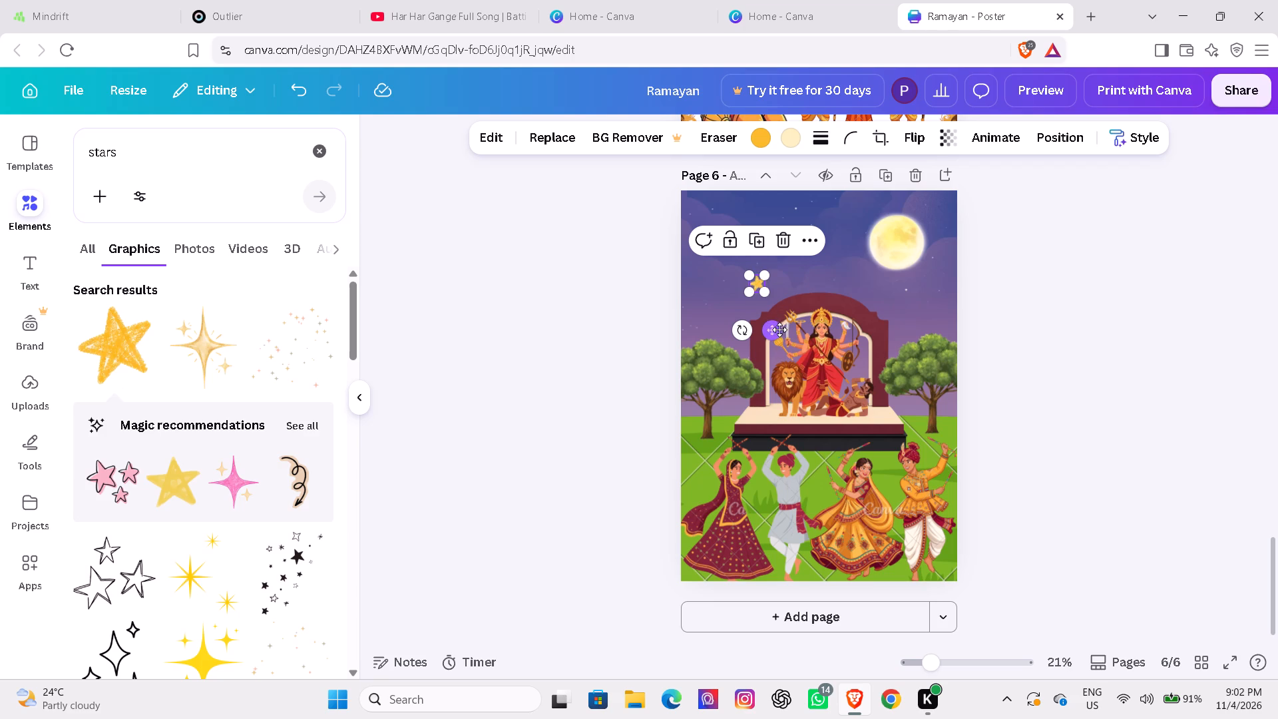
left_click_drag(773, 331, 749, 274)
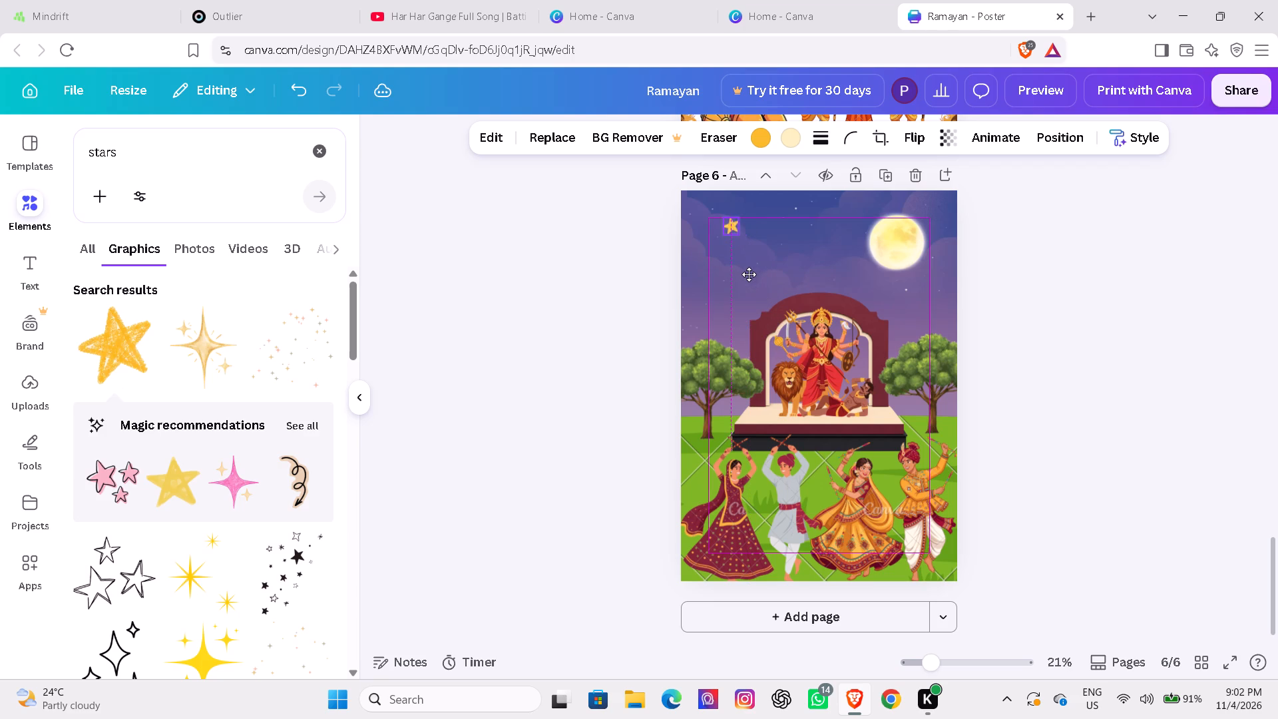
left_click_drag(749, 274, 748, 280)
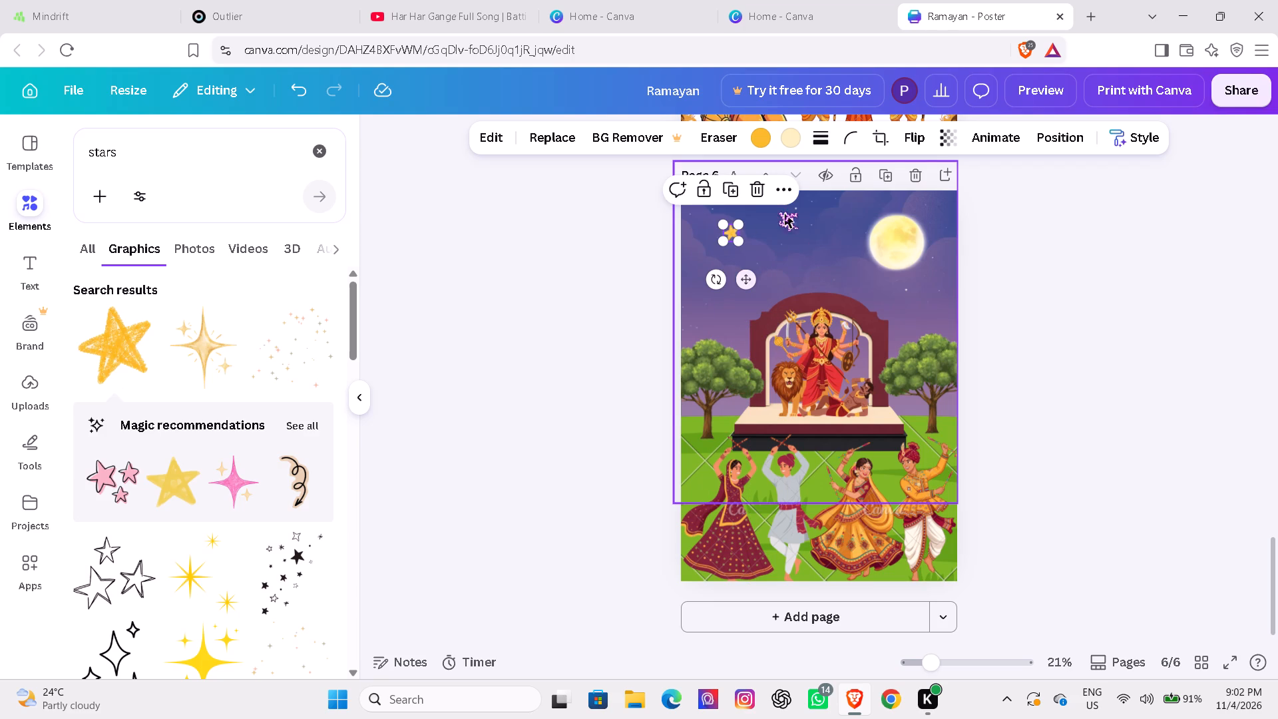
Copy the small yellow star and paste several duplicates of it onto page 6.
left_click(783, 194)
left_click(799, 227)
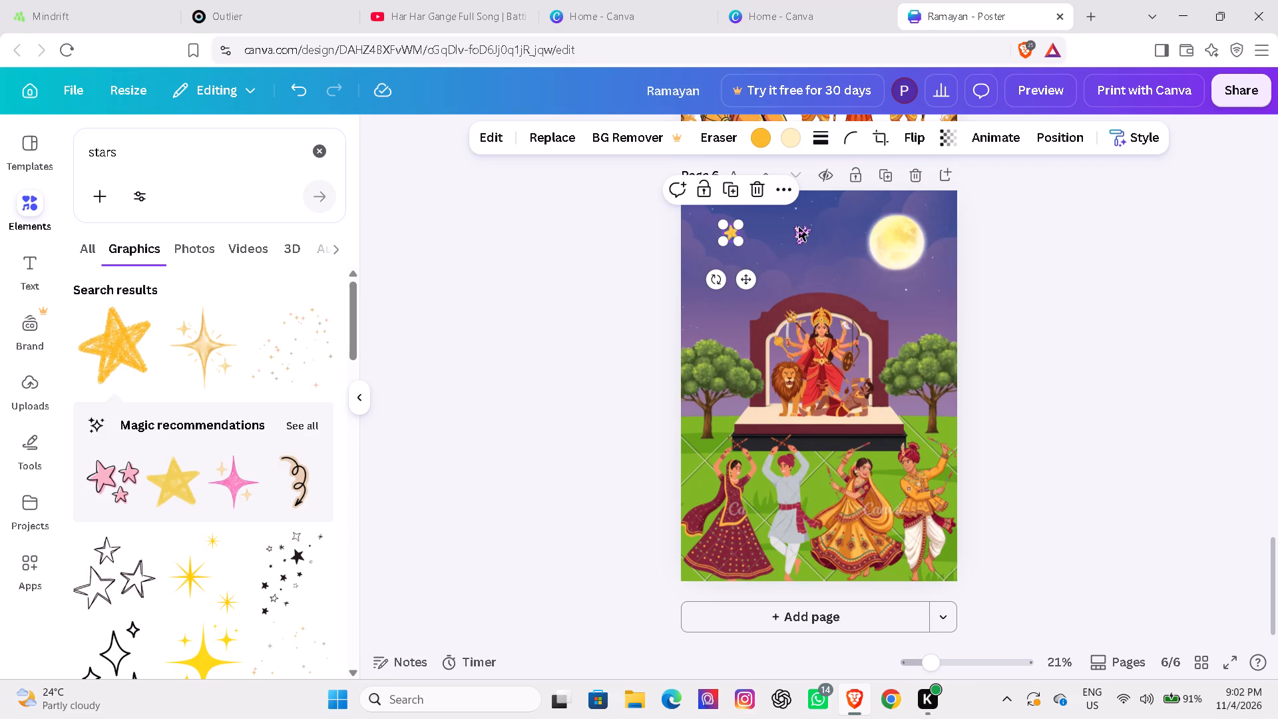
left_click(798, 248)
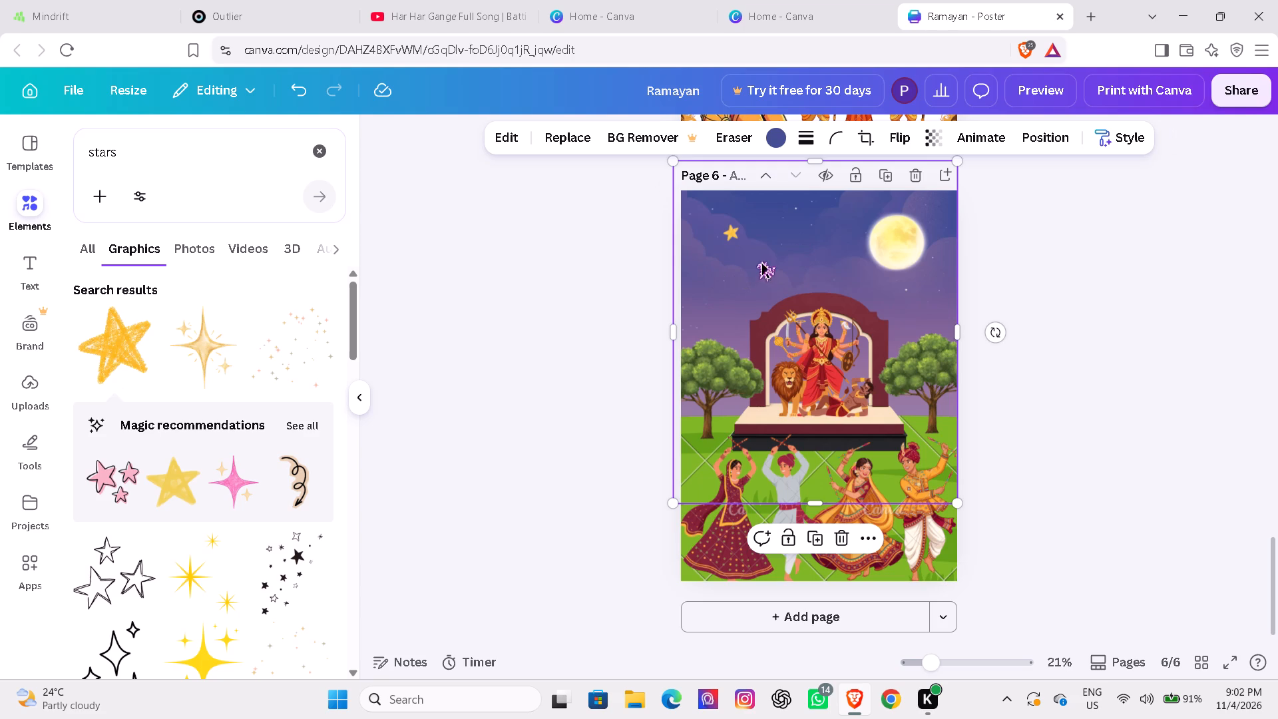
key("ctrl+v")
key("ctrl+v")
key("ctrl+v")
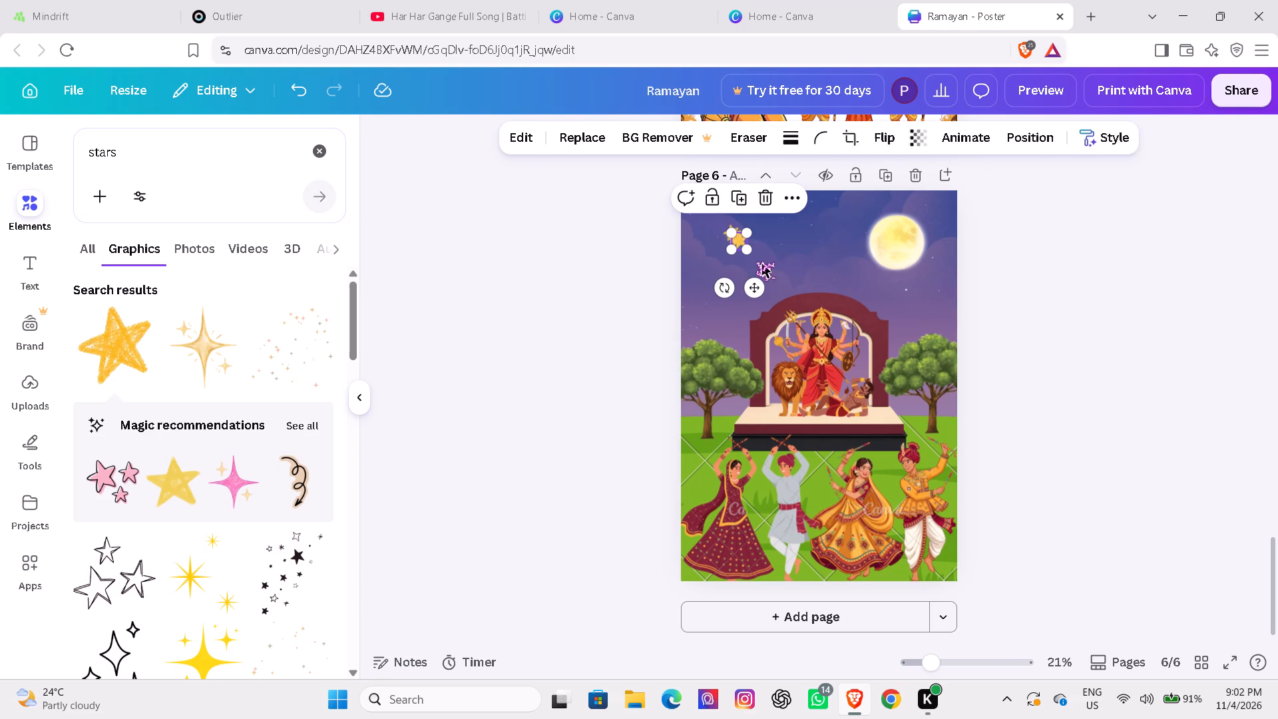
key("ctrl+v")
key("v")
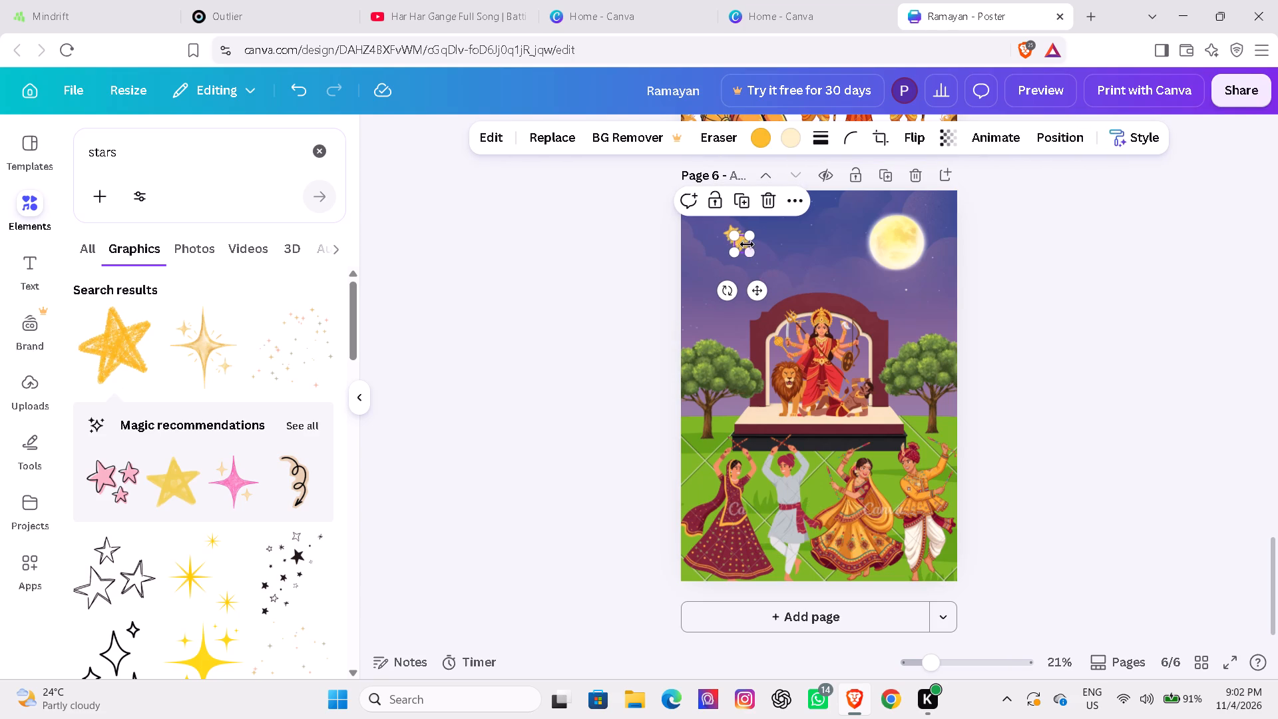
Move one stacked star duplicate to the sky's top edge left of the moon and another just below and right of the moon.
left_click(742, 243)
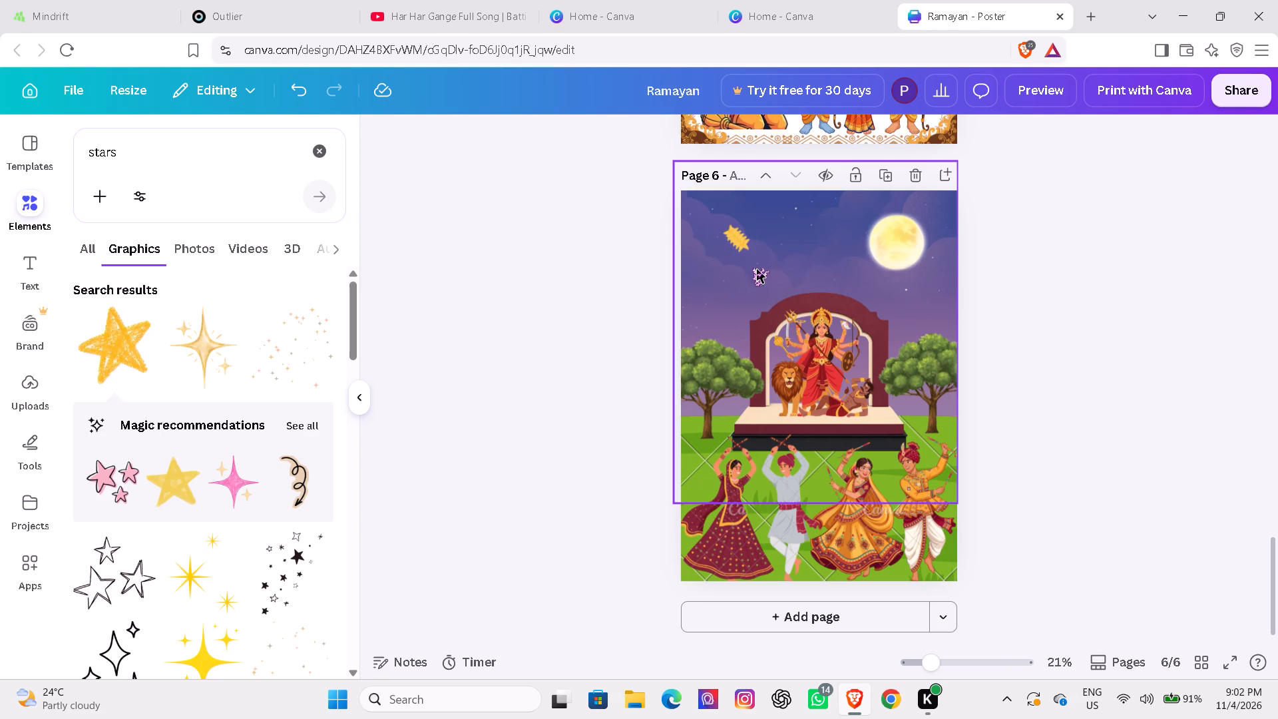
left_click(742, 240)
left_click_drag(759, 291, 851, 257)
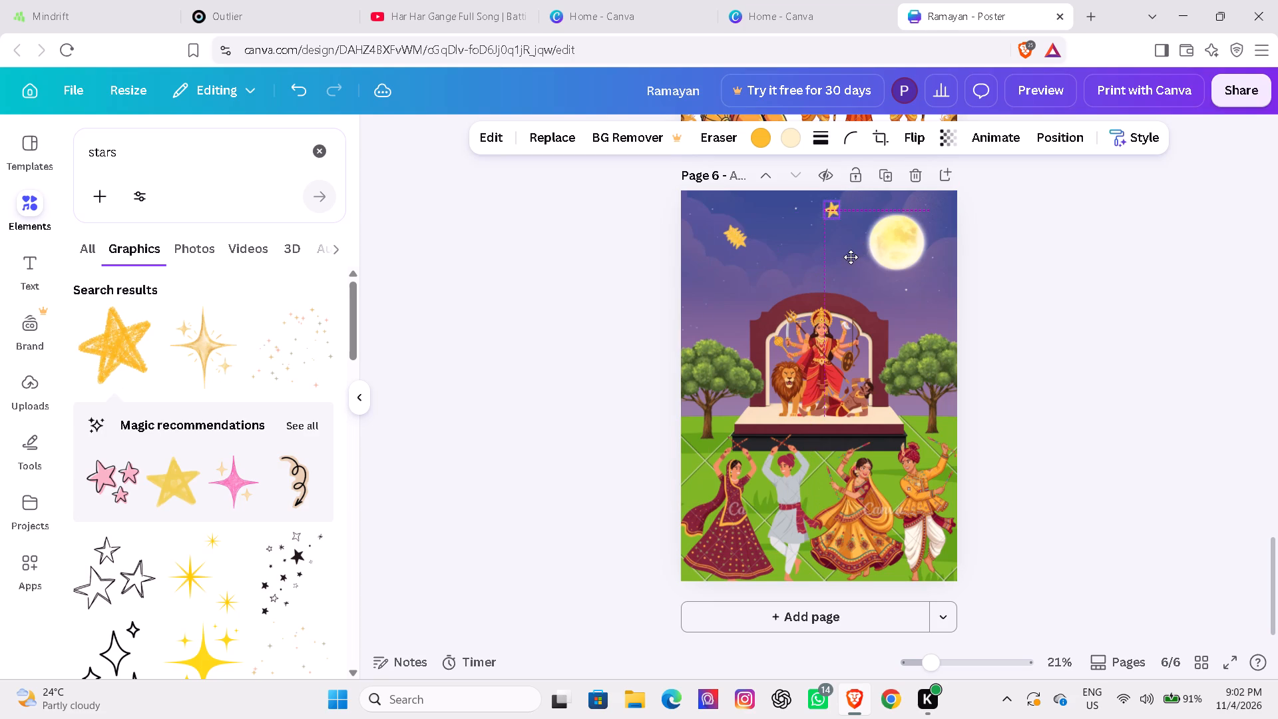
left_click_drag(851, 257, 857, 250)
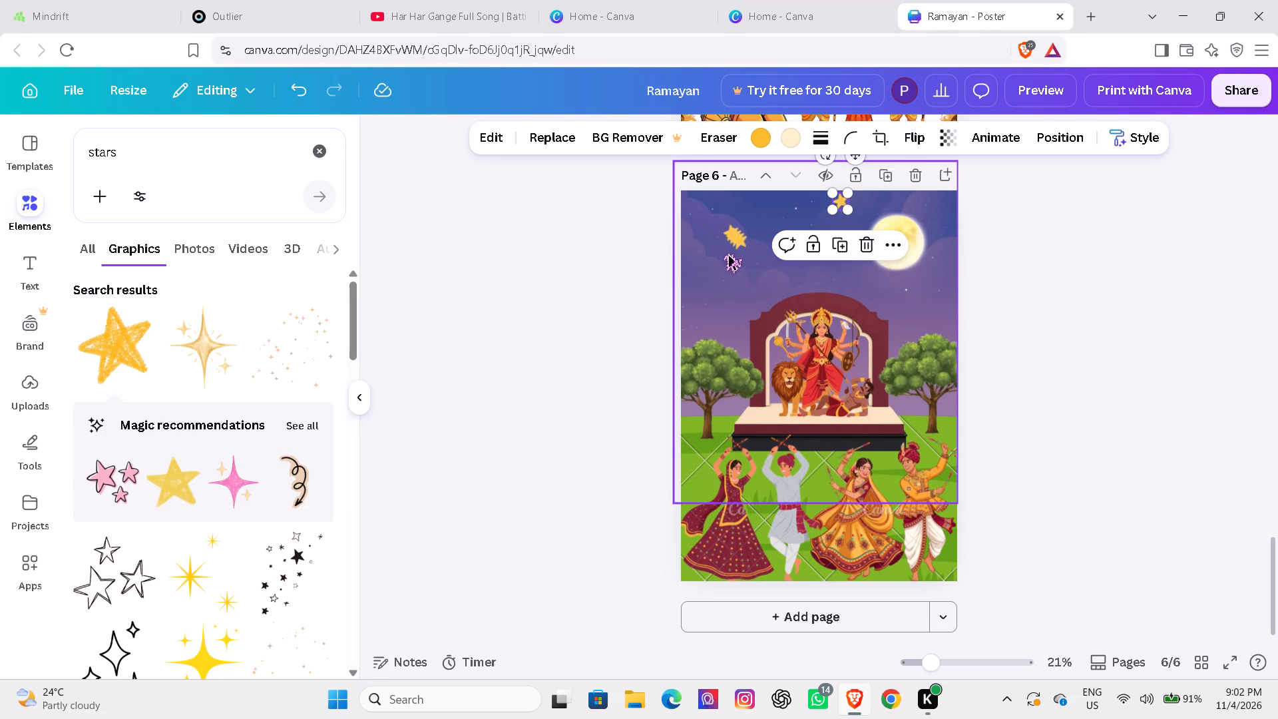
left_click(741, 235)
left_click_drag(751, 287, 768, 289)
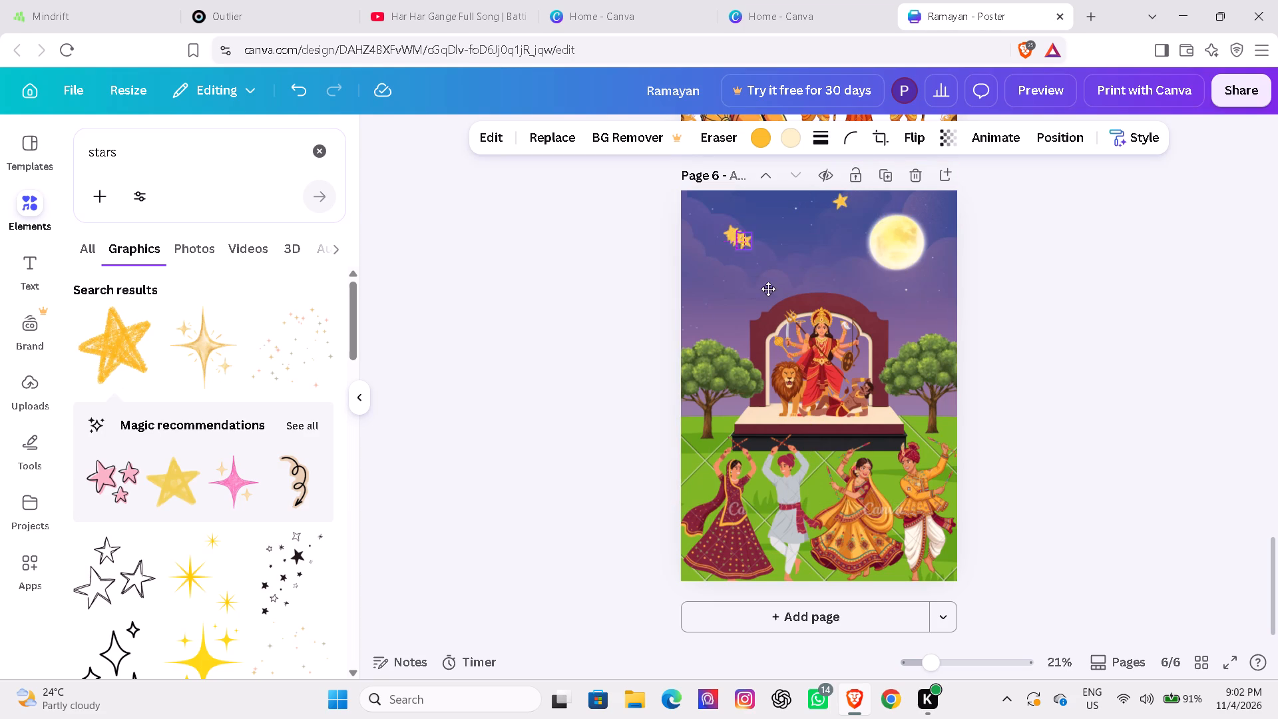
left_click_drag(768, 289, 953, 324)
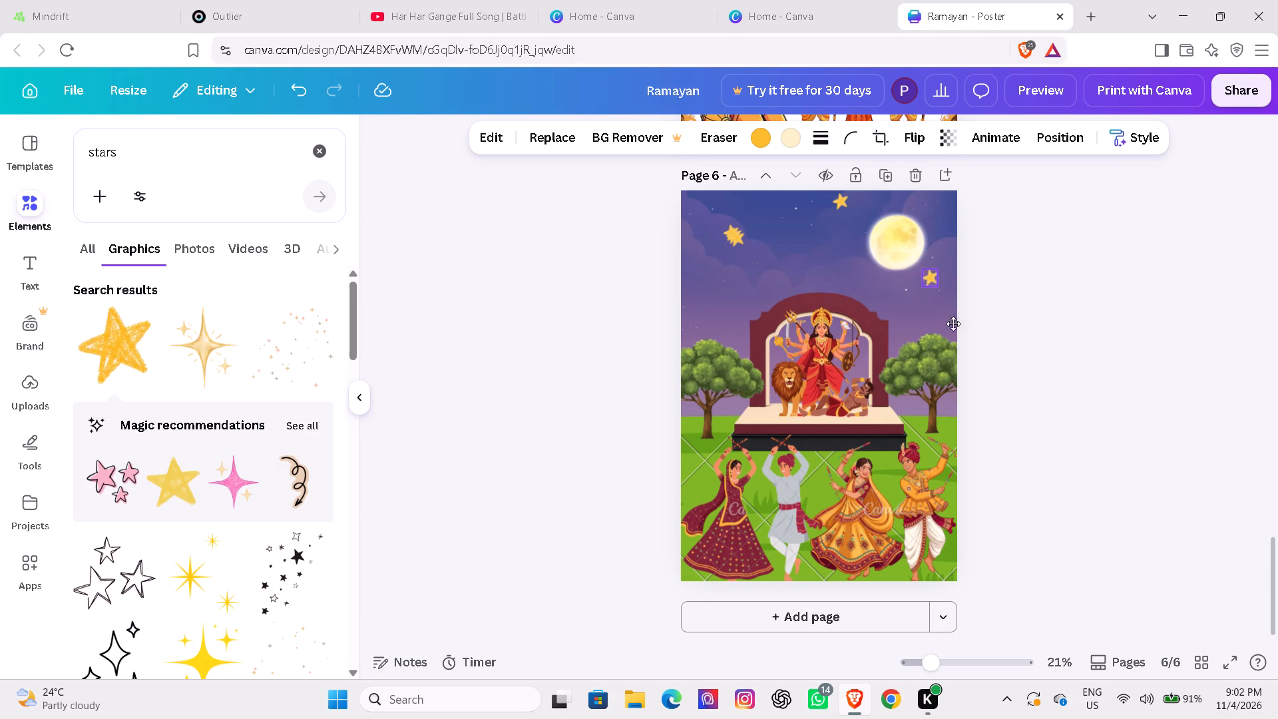
left_click_drag(953, 324, 953, 326)
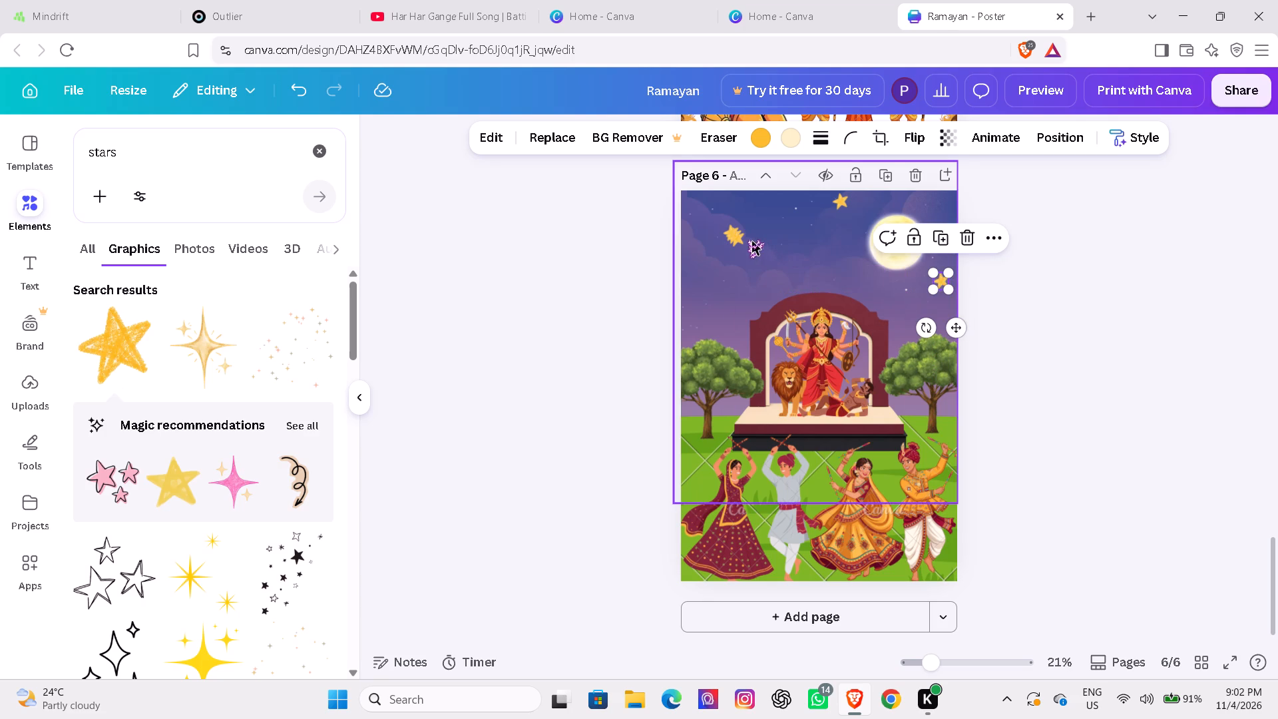
Move a third star duplicate from the stack to the upper-right corner of the page 6 sky.
left_click(738, 238)
left_click_drag(753, 284, 788, 289)
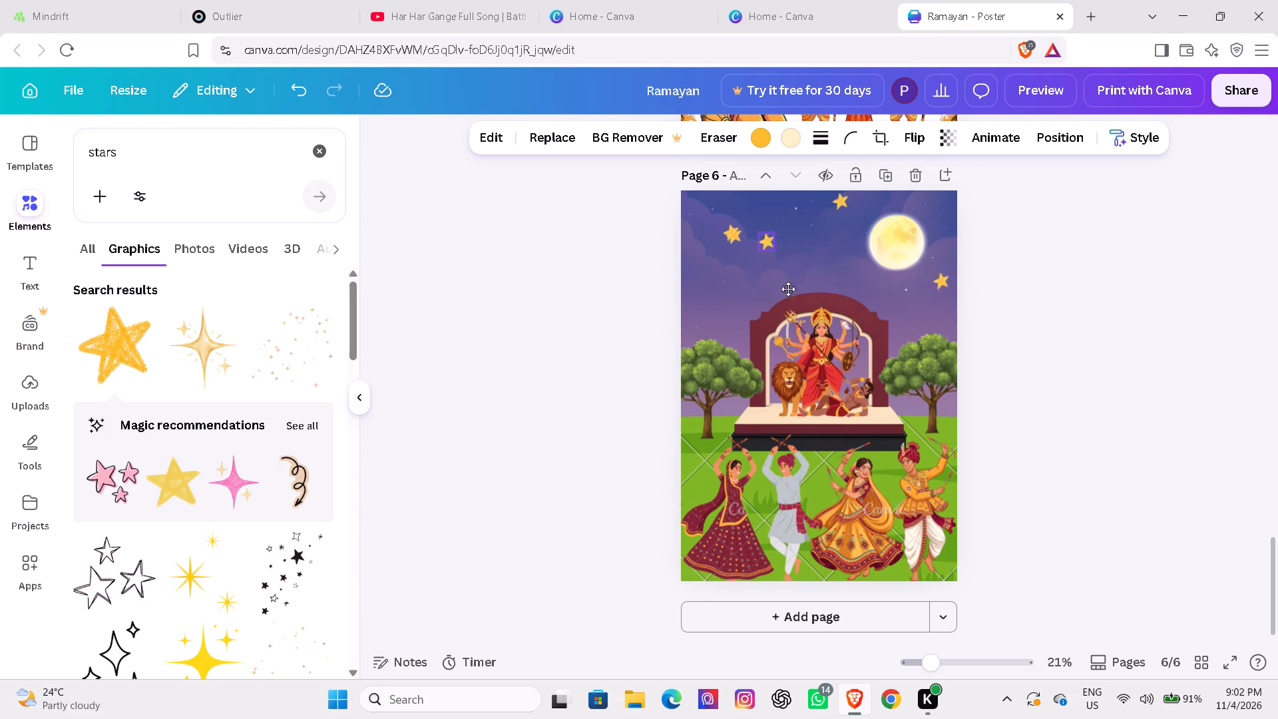
left_click_drag(788, 289, 837, 298)
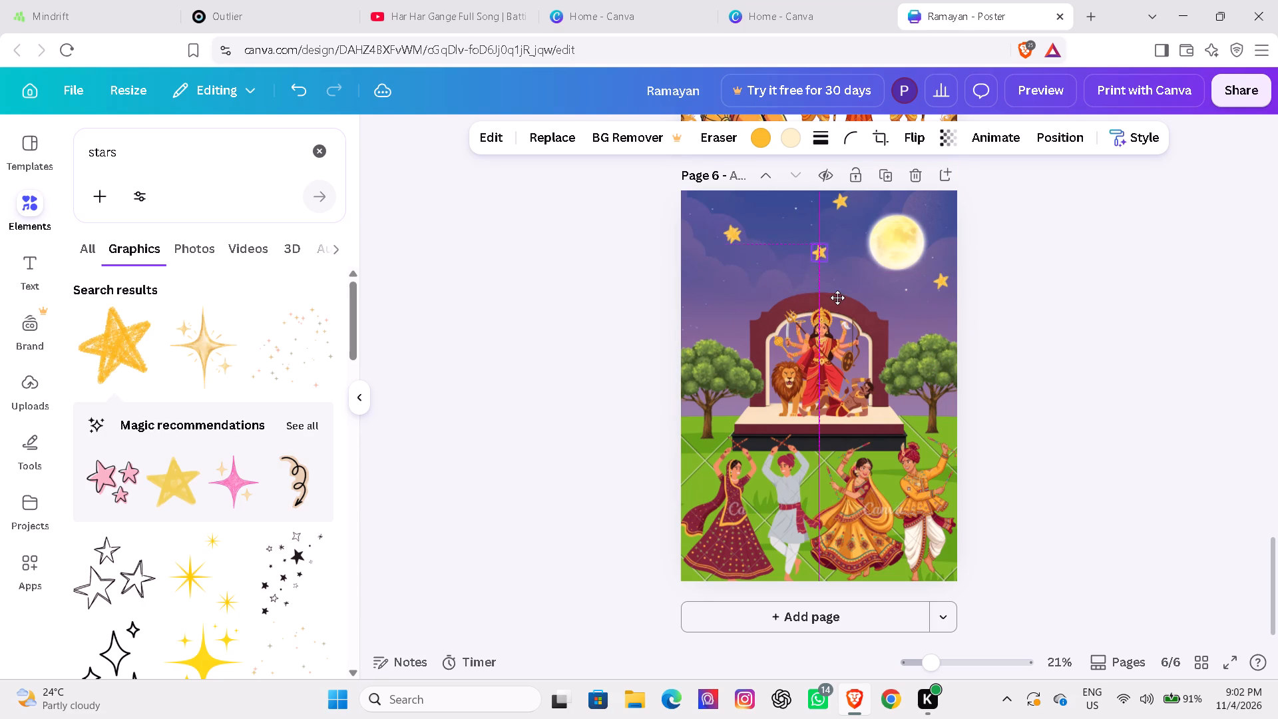
left_click_drag(837, 298, 958, 246)
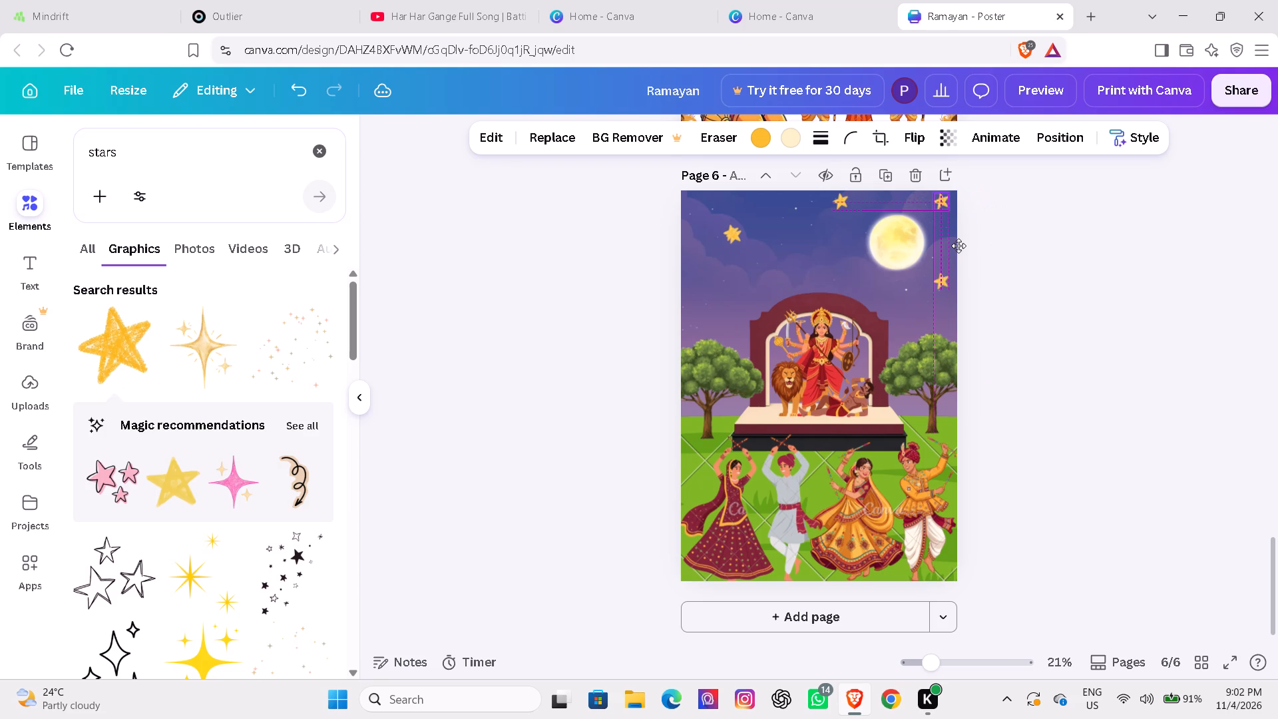
left_click_drag(958, 246, 958, 249)
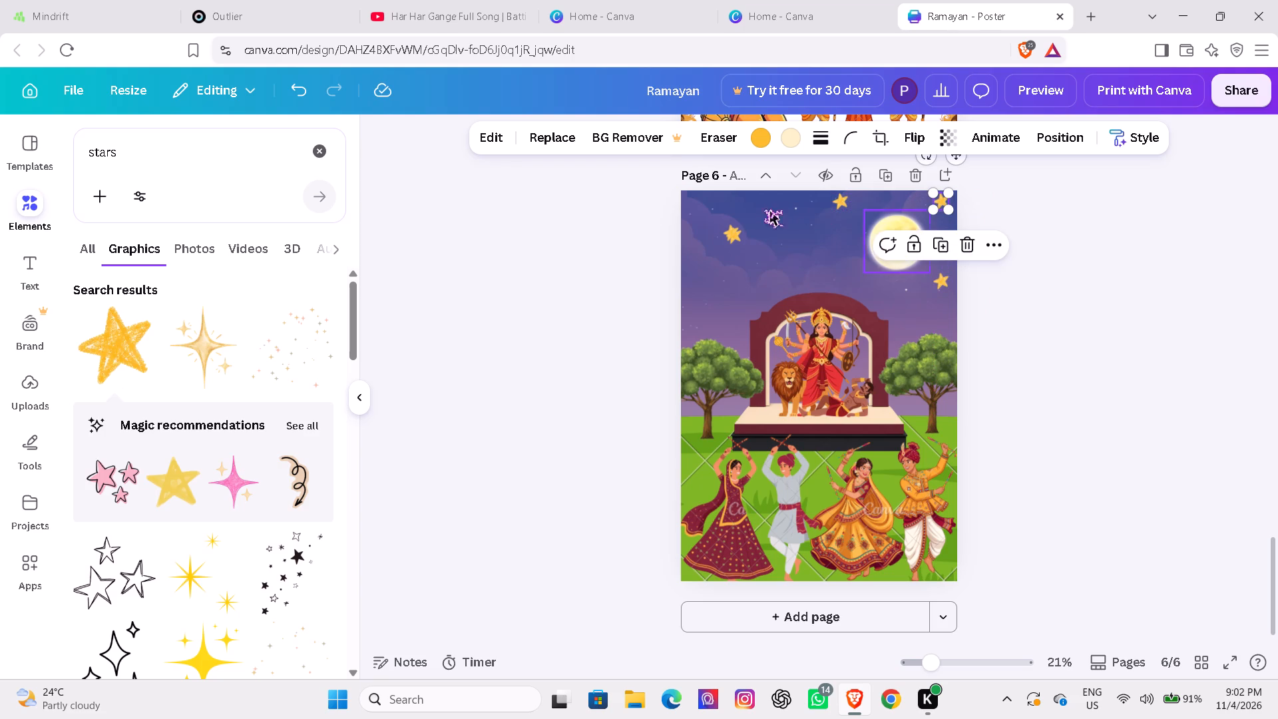
Separate the last two overlapping stars, placing one in the sky's upper-left corner and the other lower in the left sky.
left_click_drag(729, 238, 696, 208)
left_click_drag(734, 235, 710, 274)
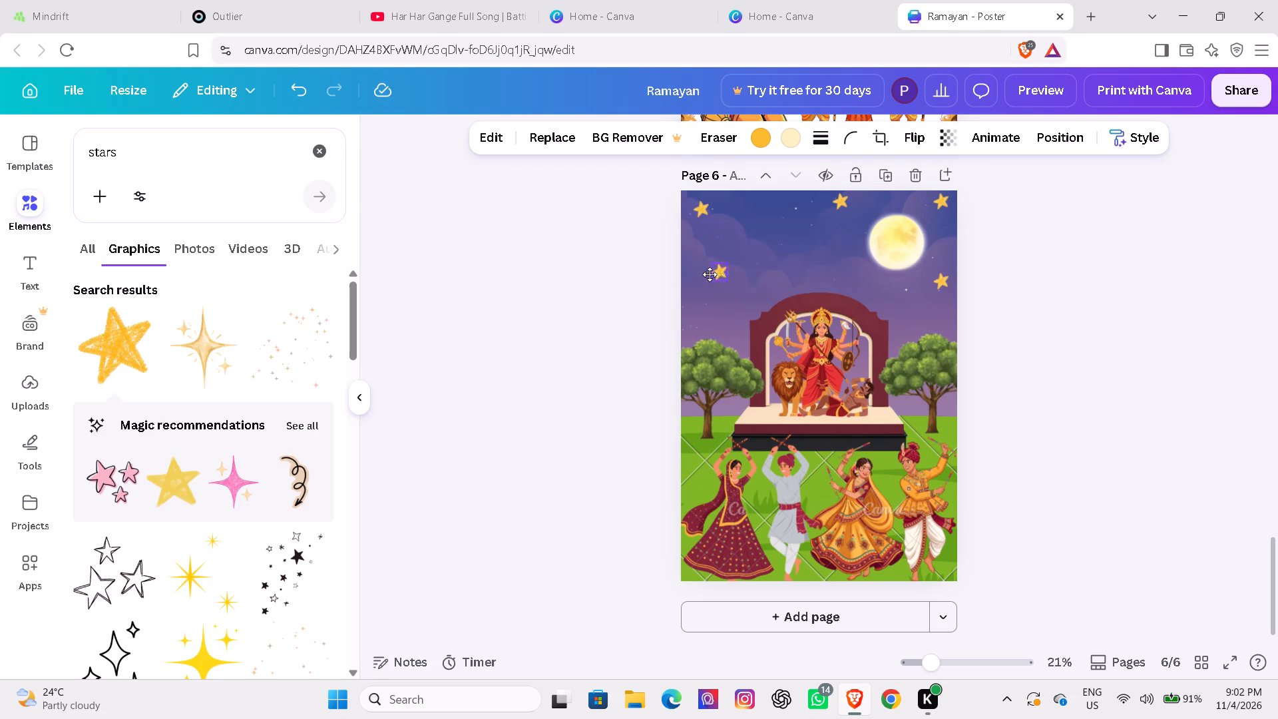
left_click_drag(710, 274, 732, 263)
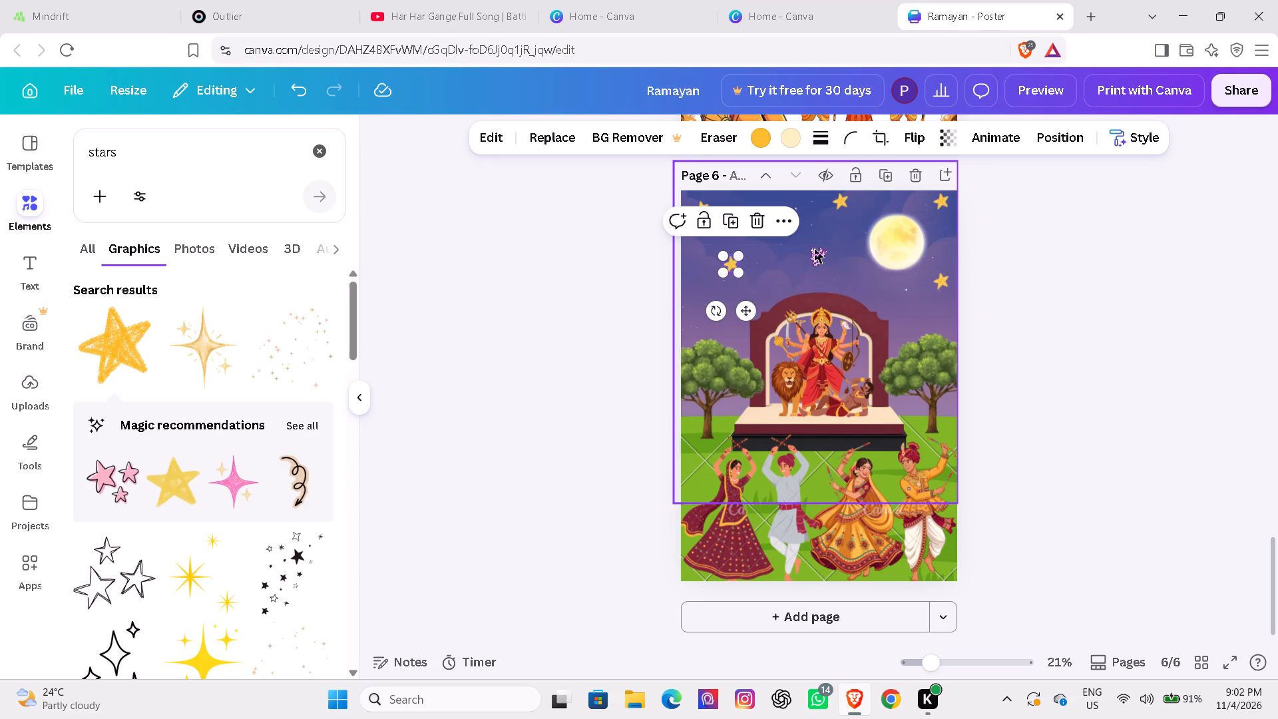
Nudge the top-edge star slightly left and move the star from the upper-right corner to the sky just left of the moon.
left_click(818, 250)
left_click_drag(843, 198, 835, 200)
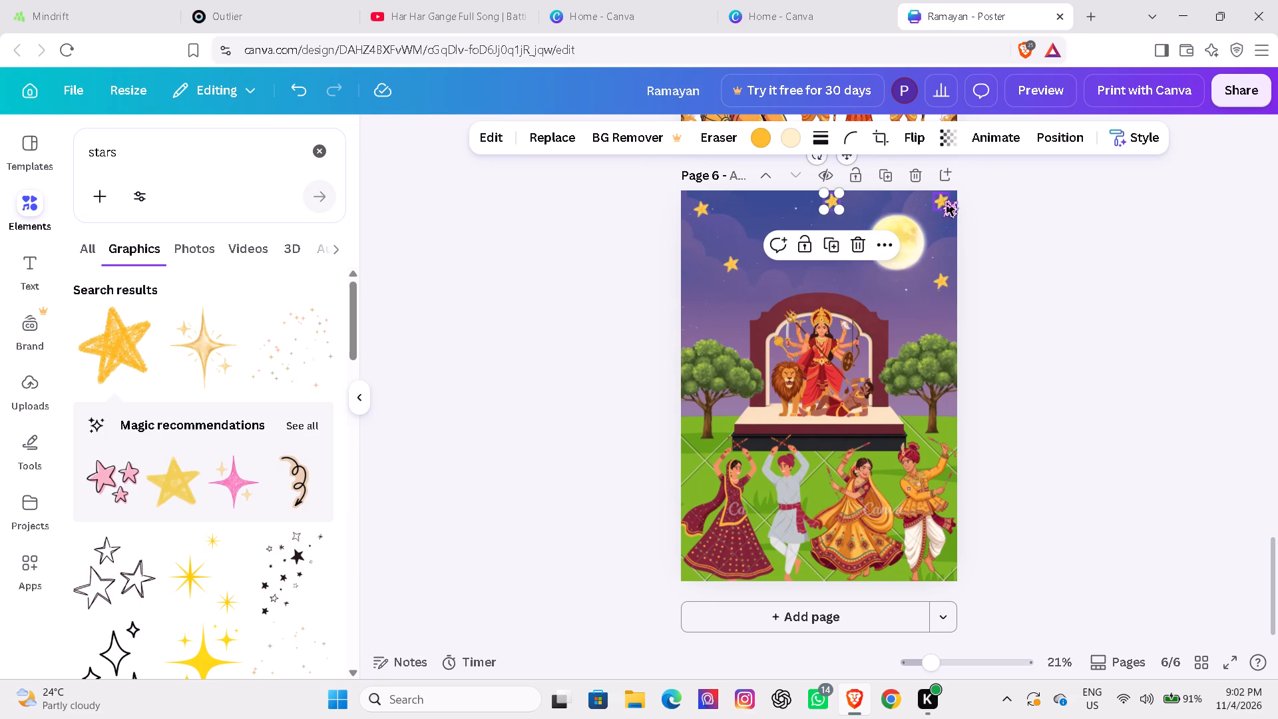
left_click_drag(947, 201, 843, 258)
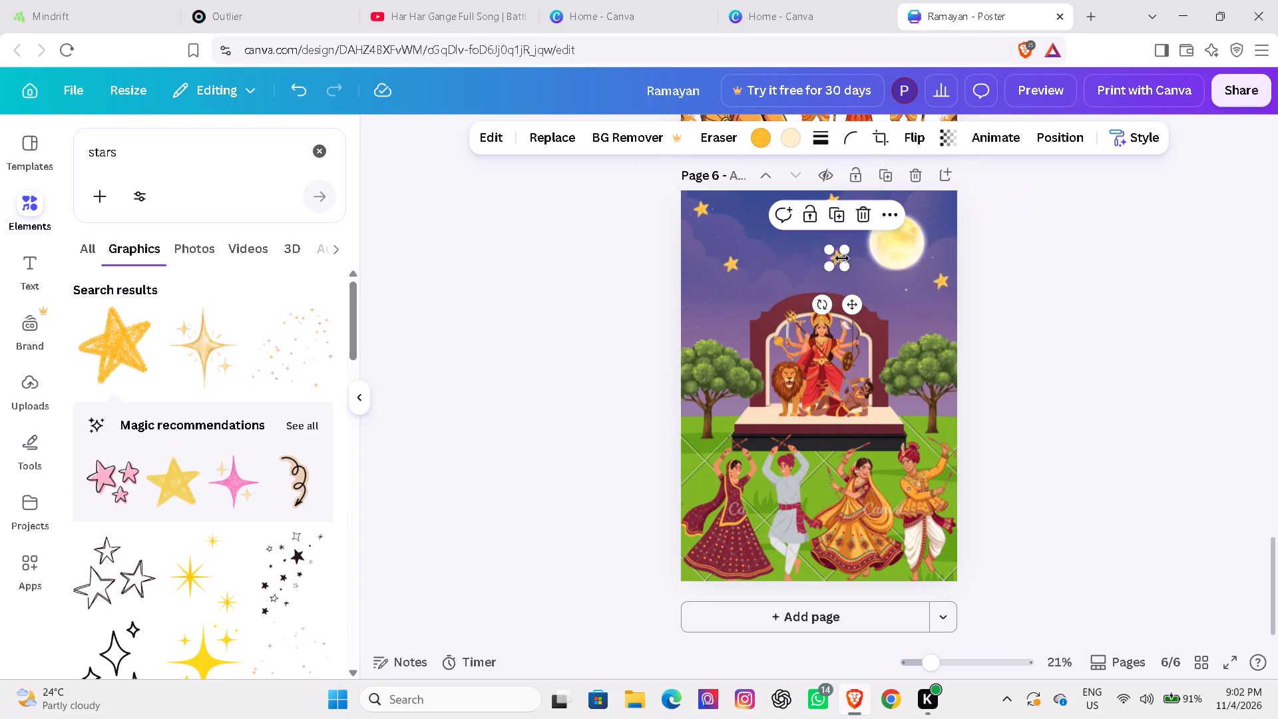
left_click(783, 292)
left_click(1141, 267)
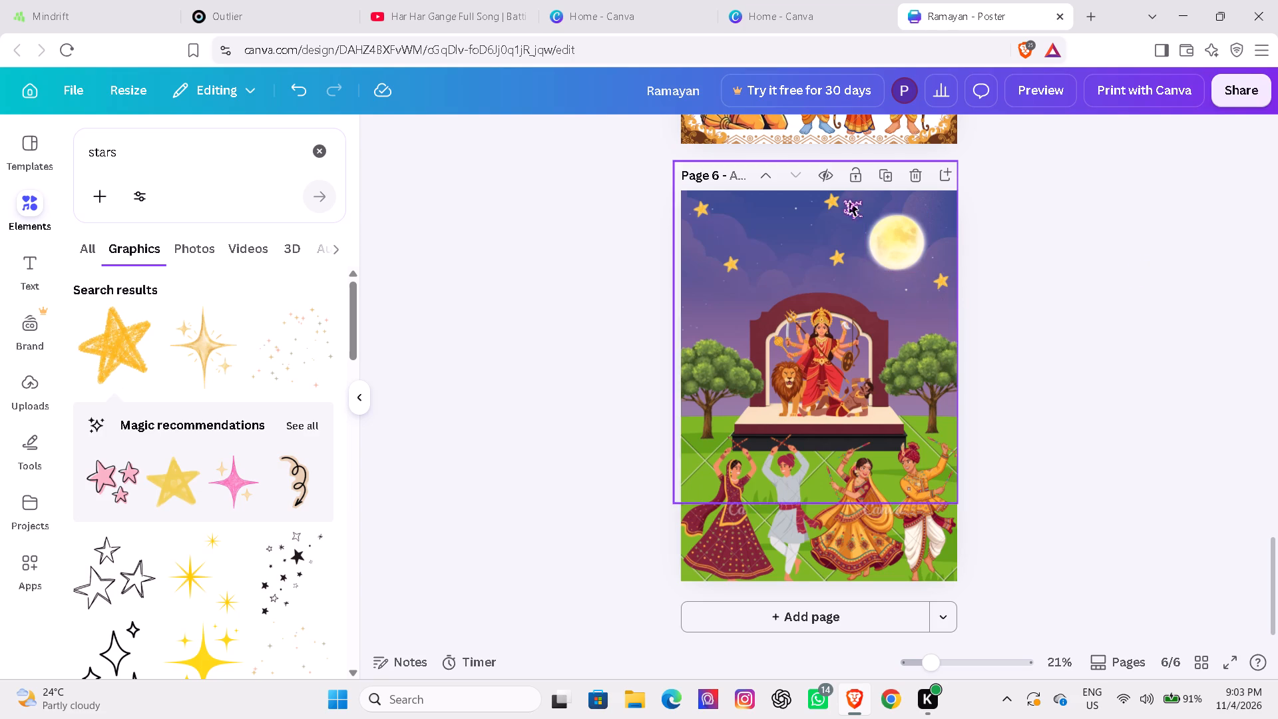
Delete the star at the sky's top edge and raise the star left of the moon into the upper middle sky.
left_click(831, 198)
left_click(861, 240)
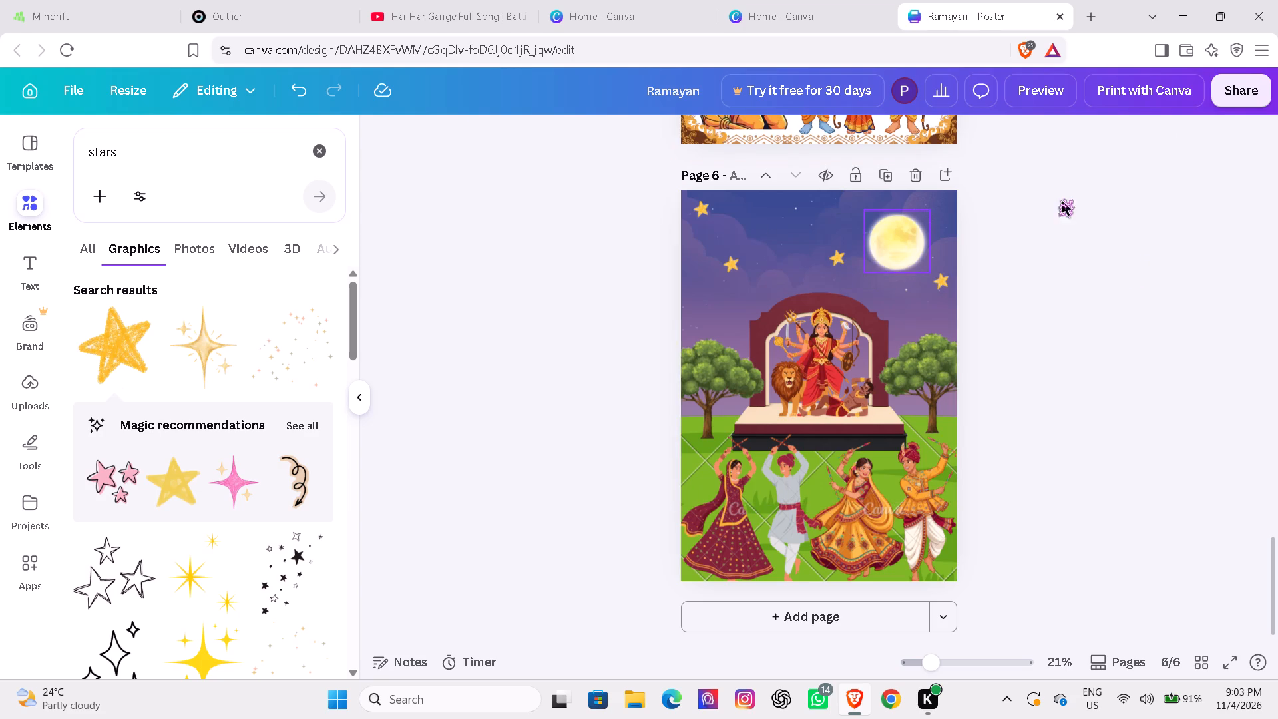
left_click_drag(834, 255, 832, 232)
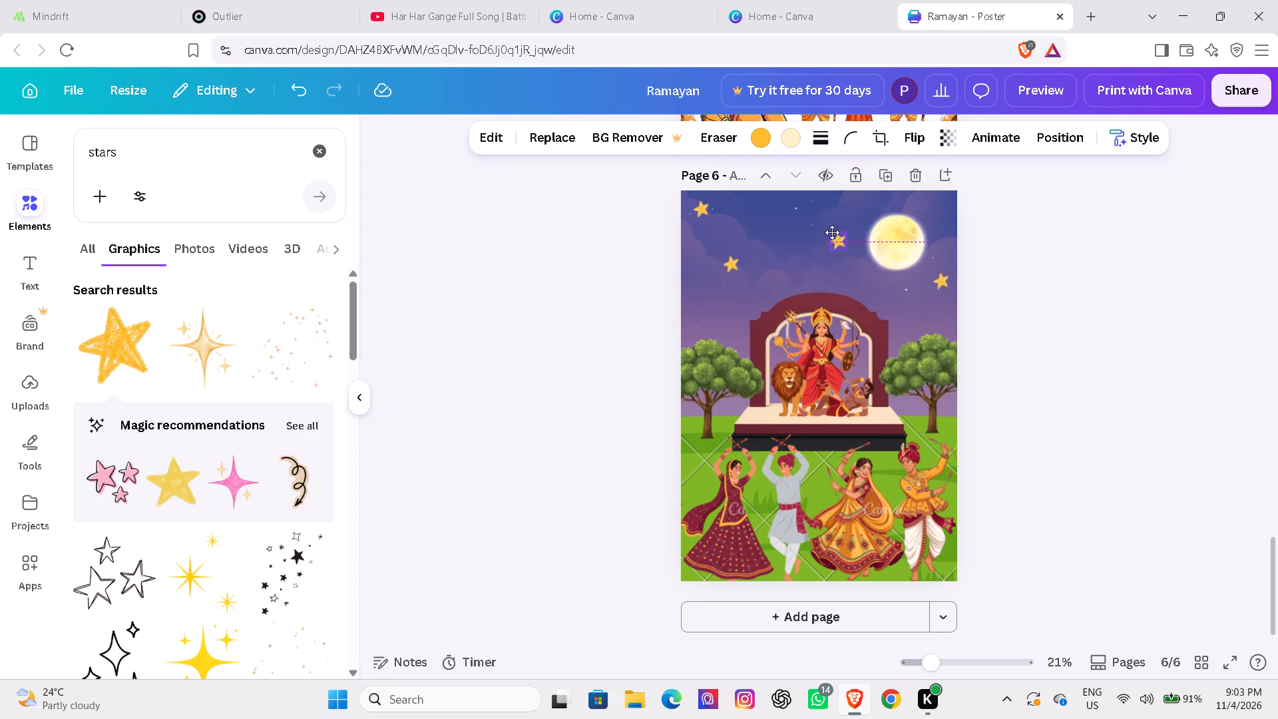
left_click_drag(832, 232, 826, 212)
Move the lower star in the left sky slightly further down, keeping it above the stage and the left tree.
left_click(730, 264)
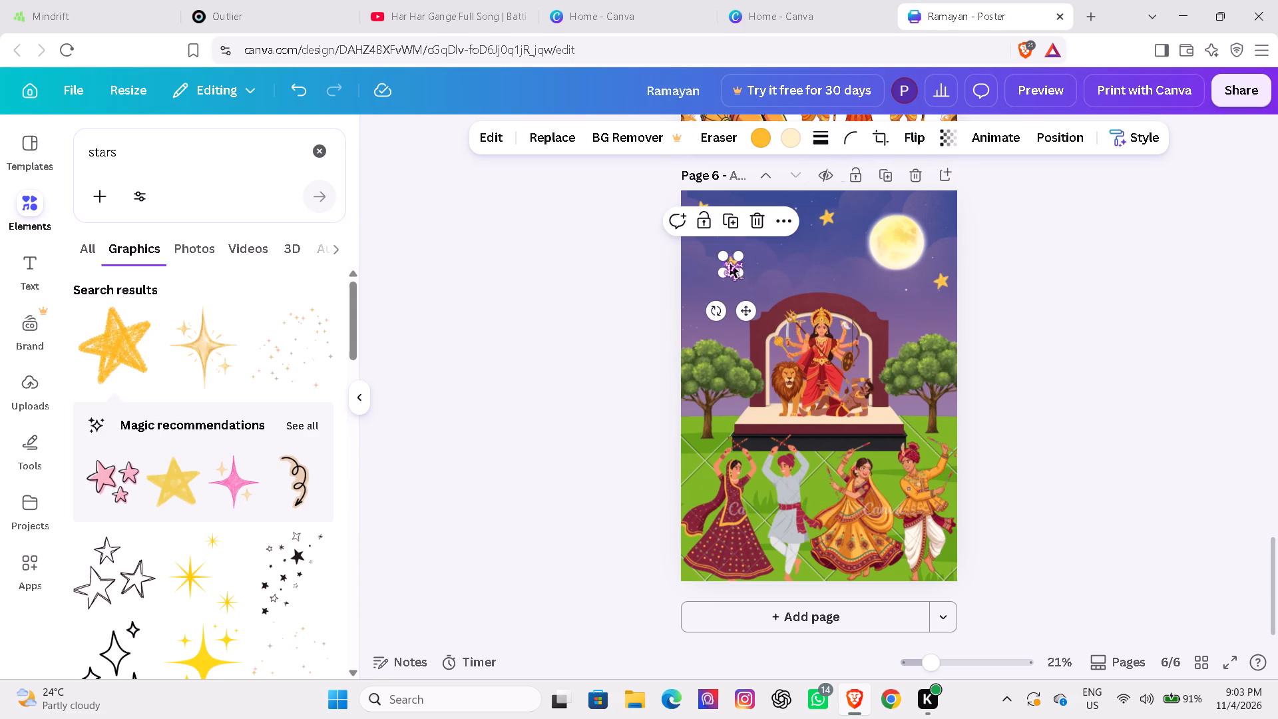
left_click_drag(730, 264, 724, 290)
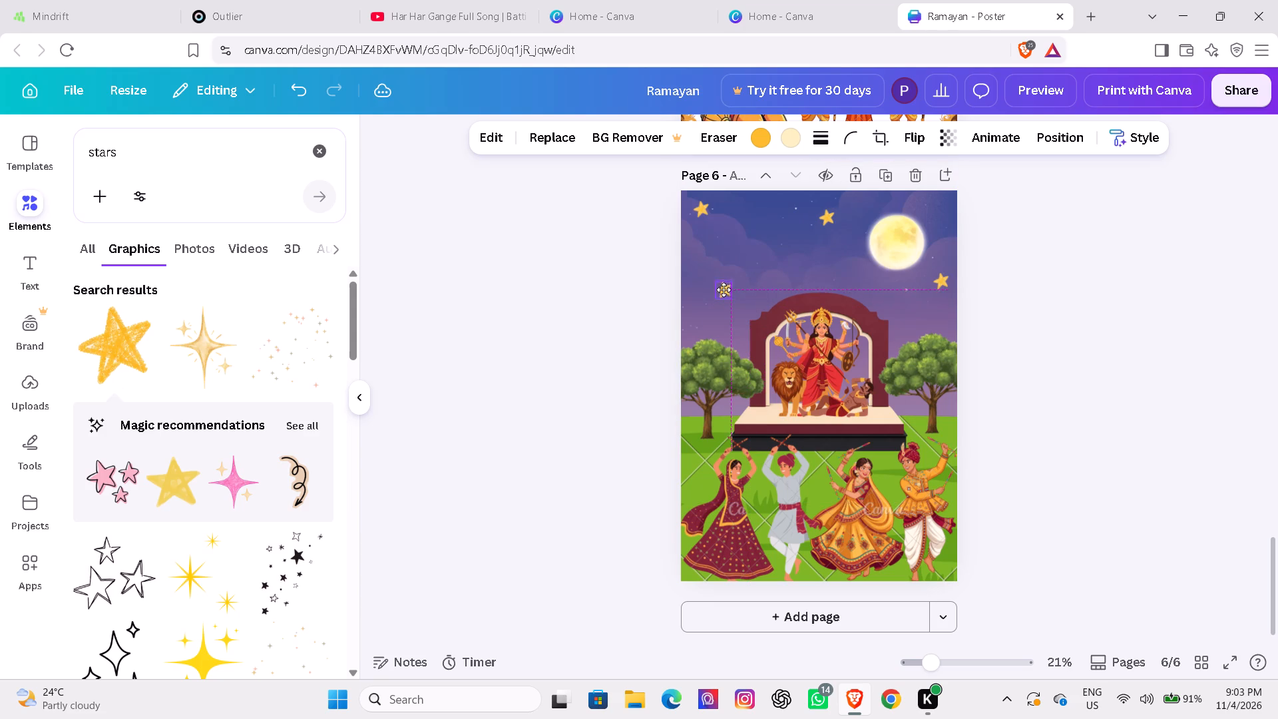
left_click_drag(724, 290, 733, 299)
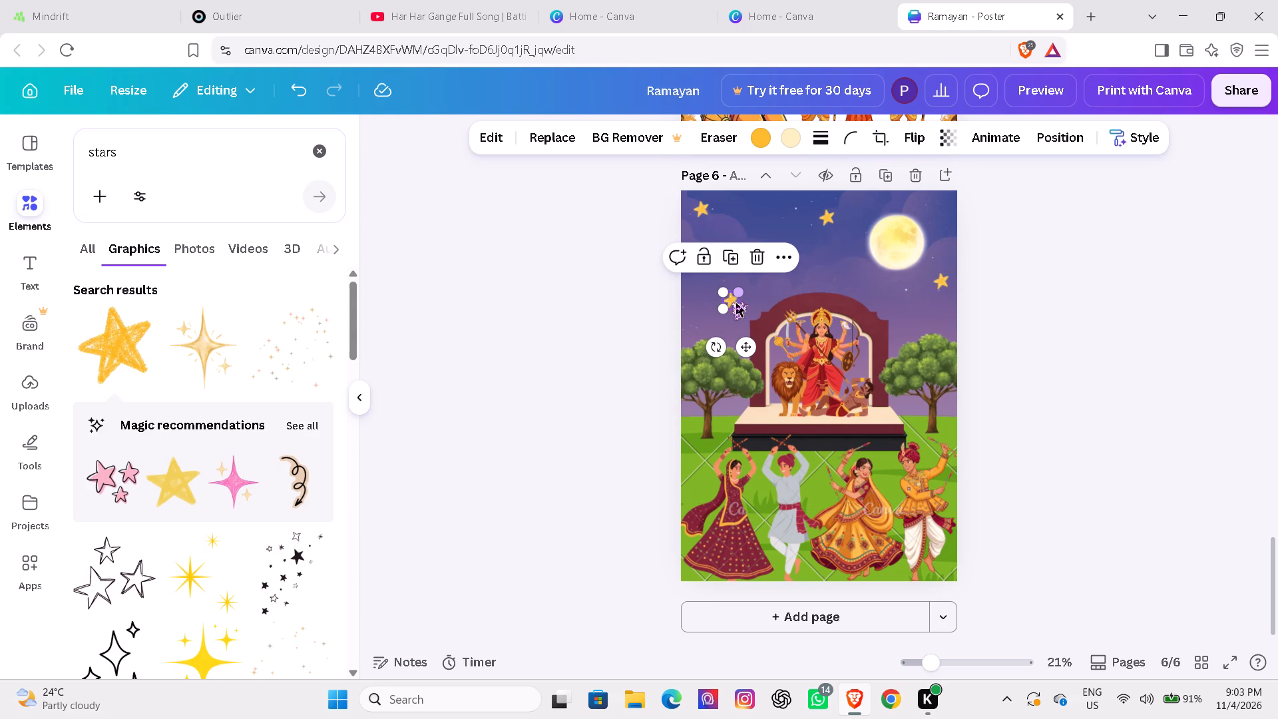
left_click_drag(749, 340, 746, 312)
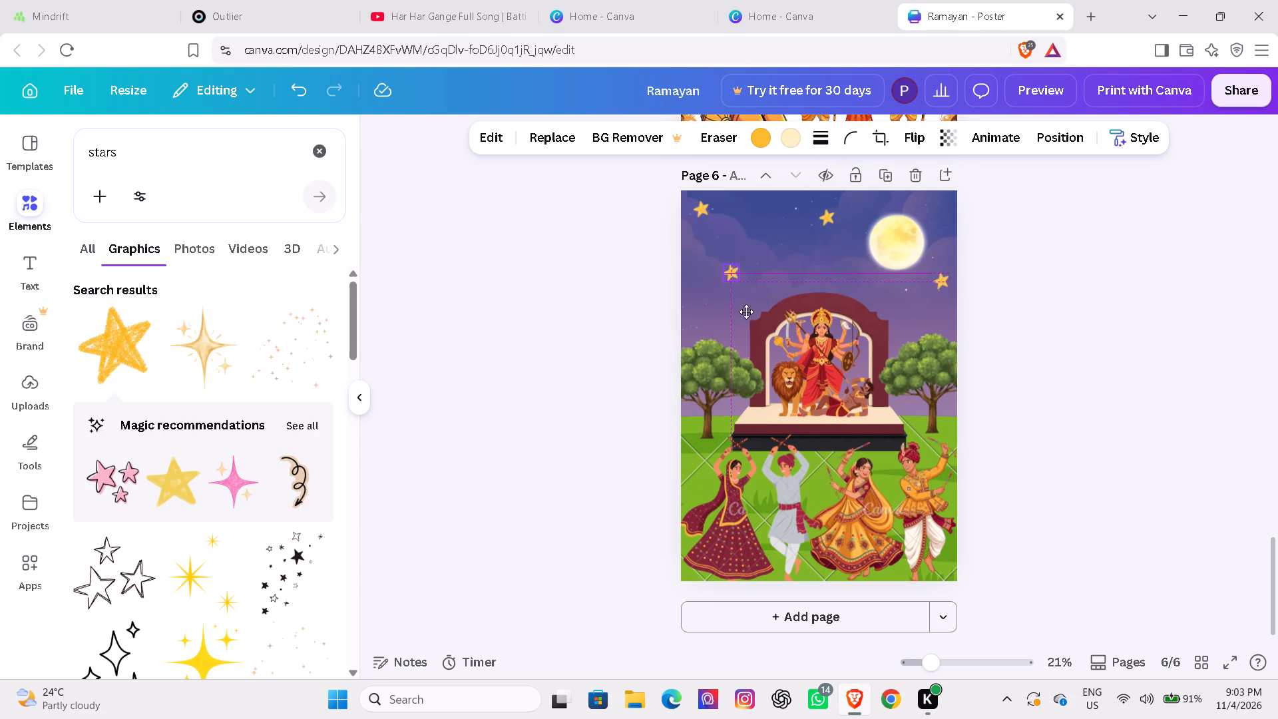
left_click_drag(746, 312, 747, 311)
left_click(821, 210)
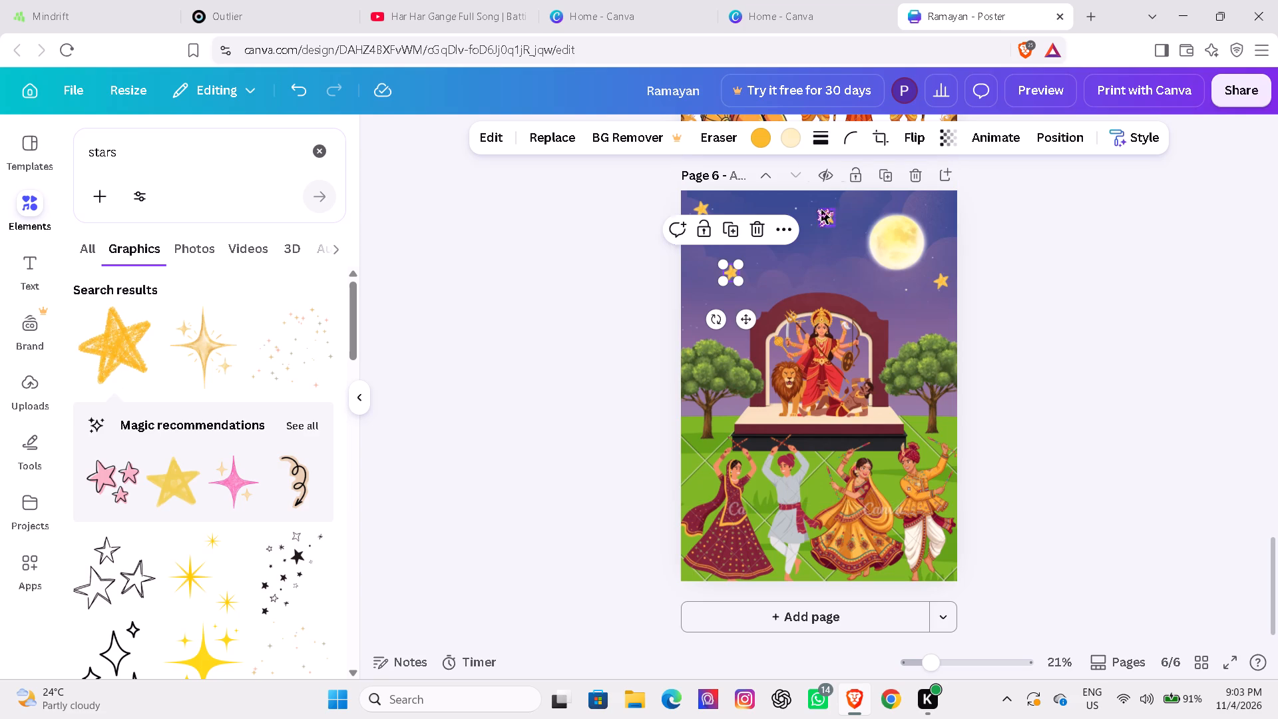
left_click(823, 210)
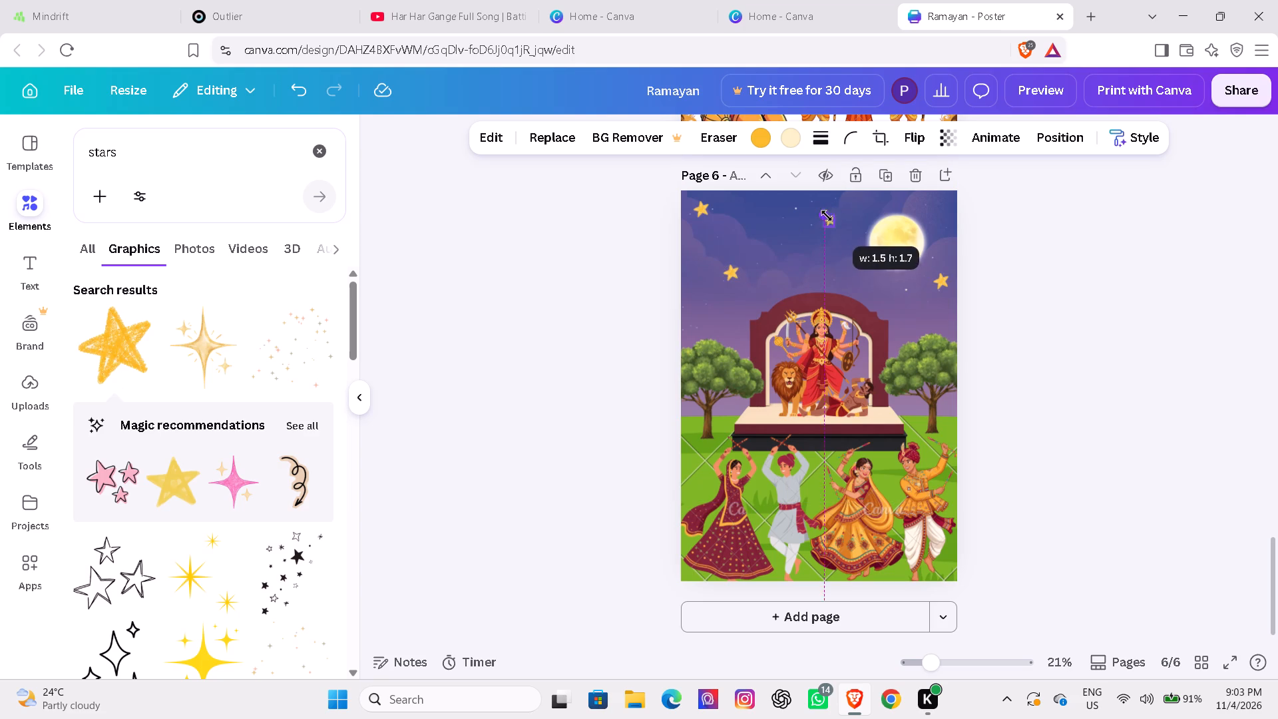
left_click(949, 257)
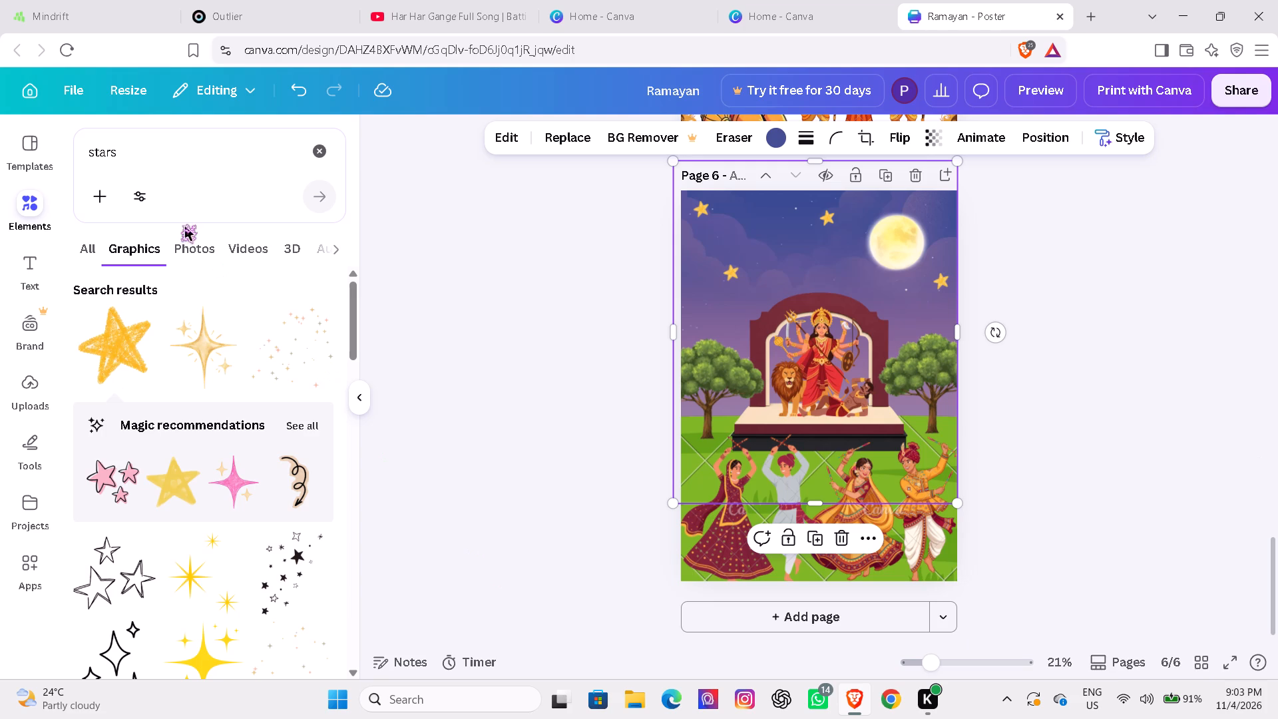
Open the text options and start a search for fonts and combinations.
left_click(21, 336)
left_click(37, 261)
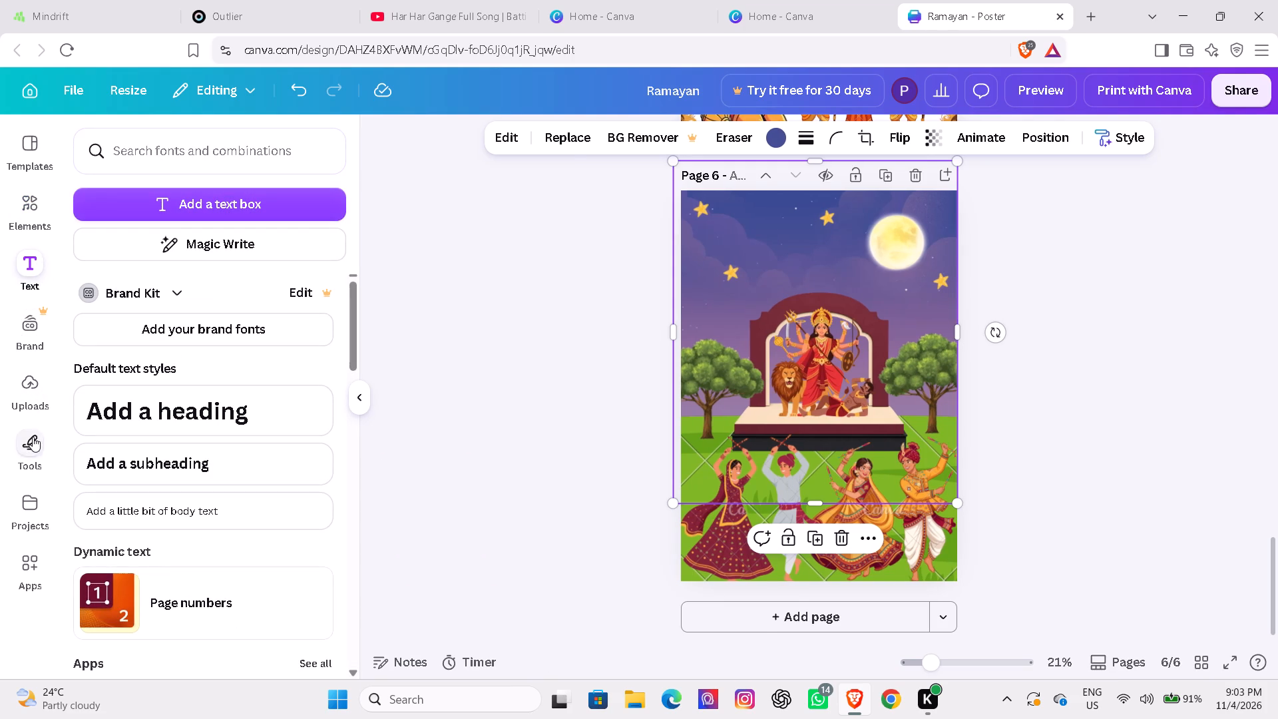
left_click(191, 158)
key("space")
key("h")
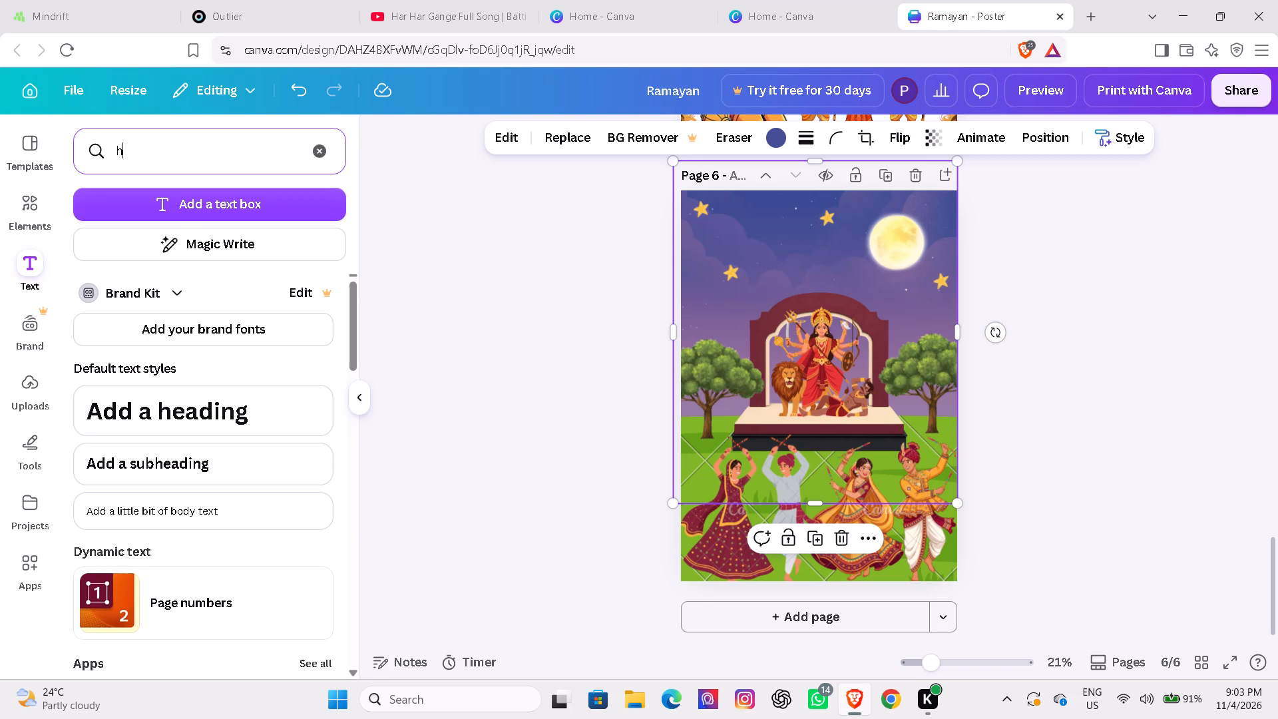
key("BackSpace")
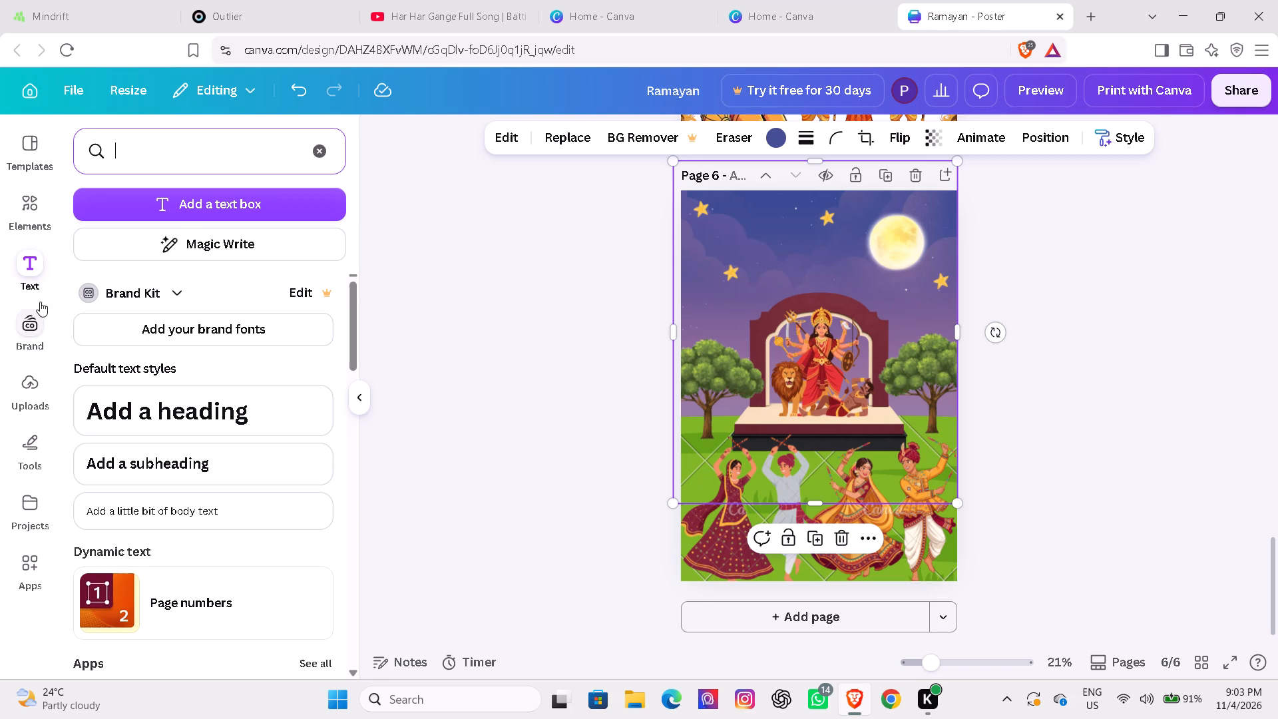